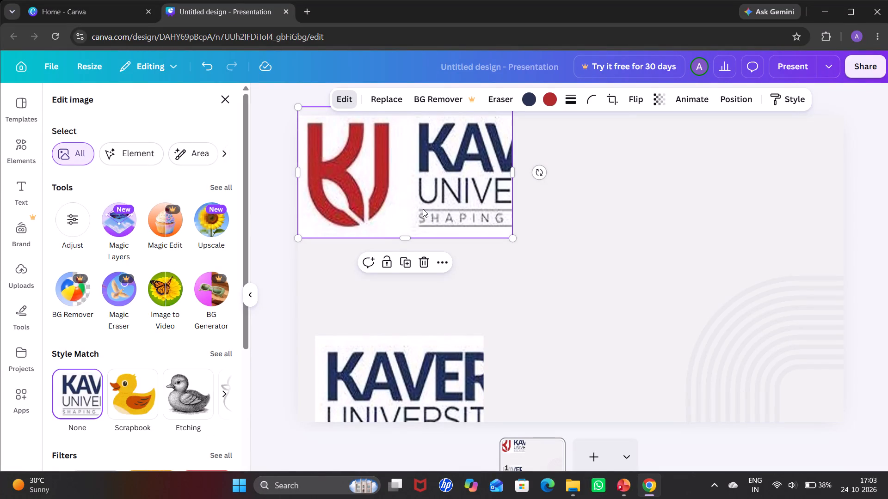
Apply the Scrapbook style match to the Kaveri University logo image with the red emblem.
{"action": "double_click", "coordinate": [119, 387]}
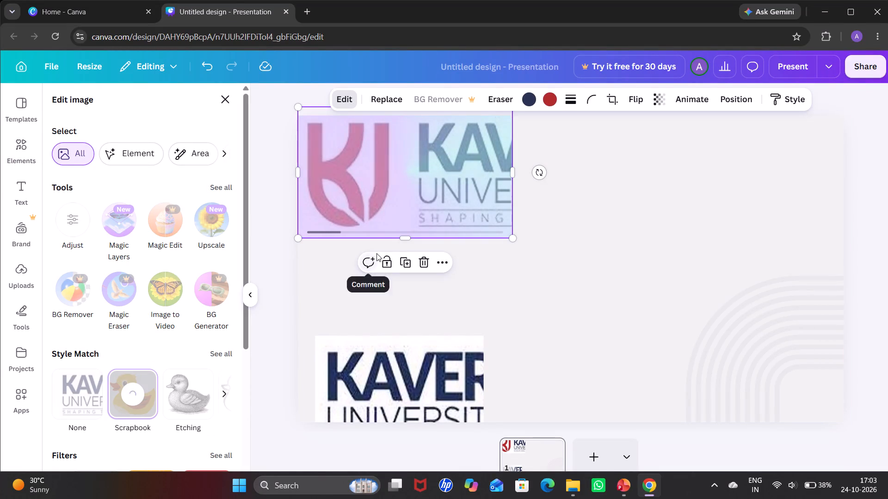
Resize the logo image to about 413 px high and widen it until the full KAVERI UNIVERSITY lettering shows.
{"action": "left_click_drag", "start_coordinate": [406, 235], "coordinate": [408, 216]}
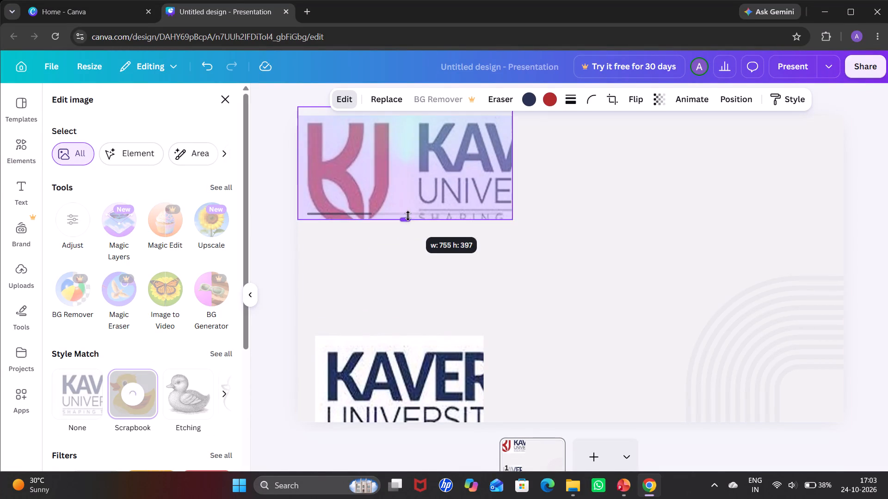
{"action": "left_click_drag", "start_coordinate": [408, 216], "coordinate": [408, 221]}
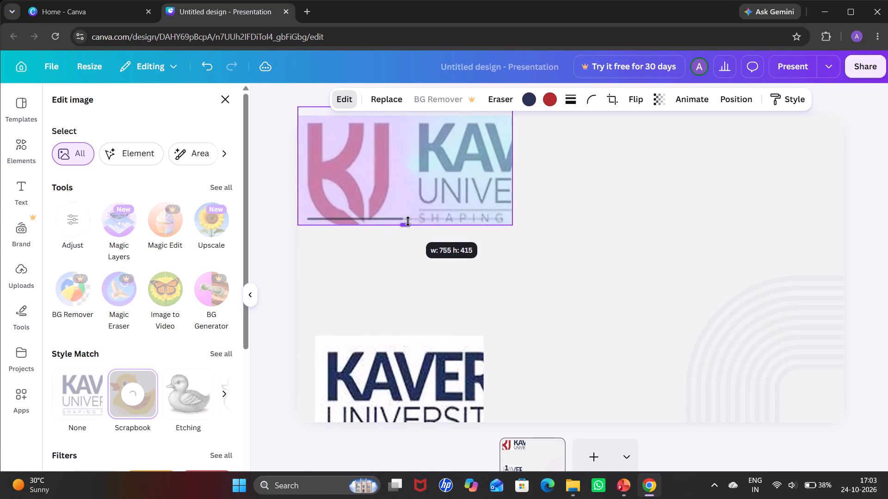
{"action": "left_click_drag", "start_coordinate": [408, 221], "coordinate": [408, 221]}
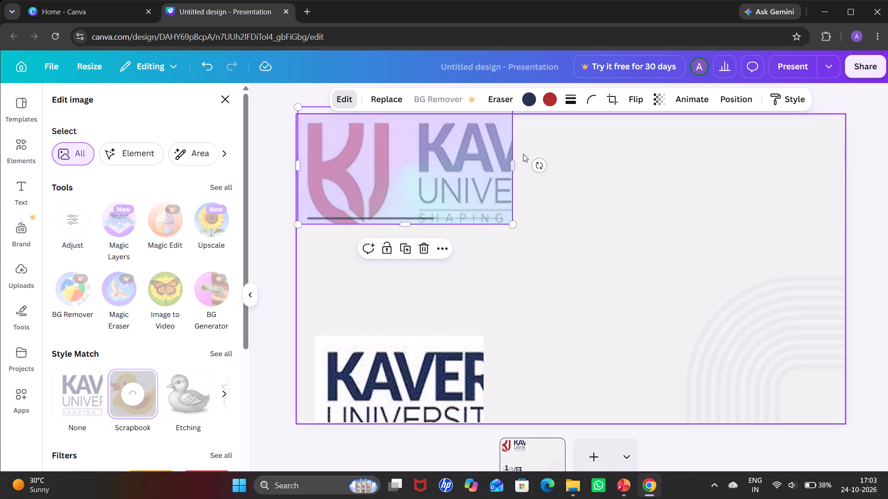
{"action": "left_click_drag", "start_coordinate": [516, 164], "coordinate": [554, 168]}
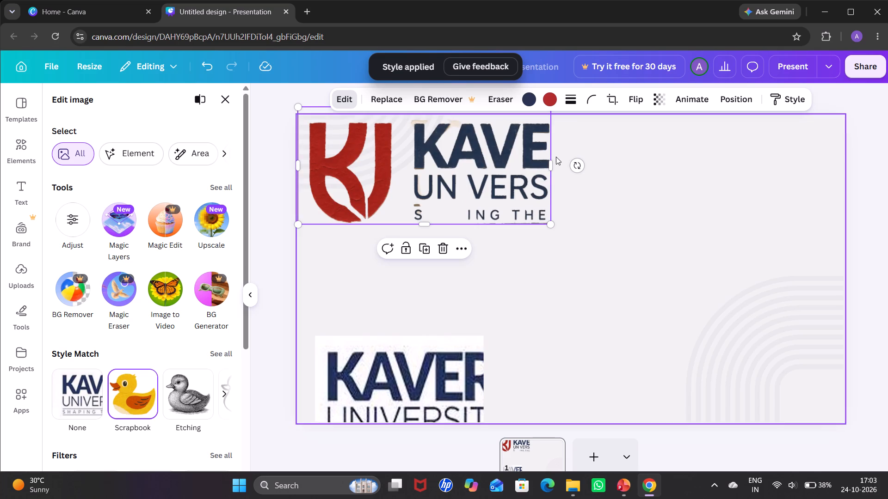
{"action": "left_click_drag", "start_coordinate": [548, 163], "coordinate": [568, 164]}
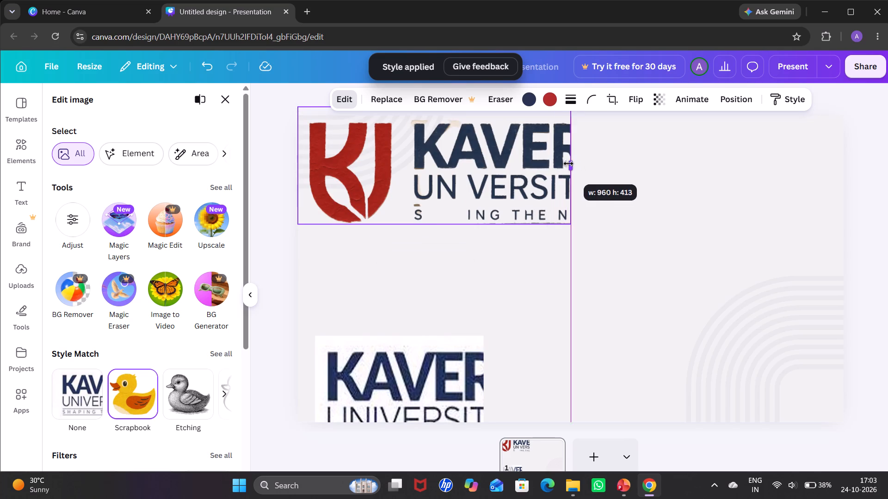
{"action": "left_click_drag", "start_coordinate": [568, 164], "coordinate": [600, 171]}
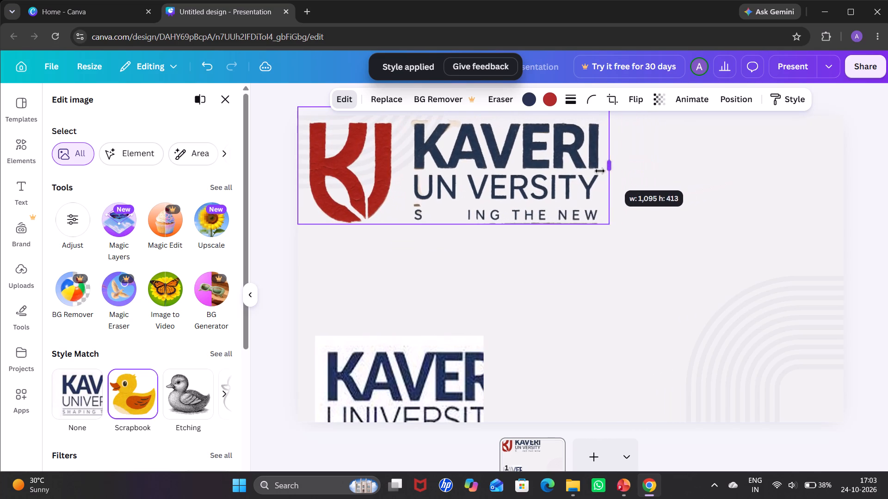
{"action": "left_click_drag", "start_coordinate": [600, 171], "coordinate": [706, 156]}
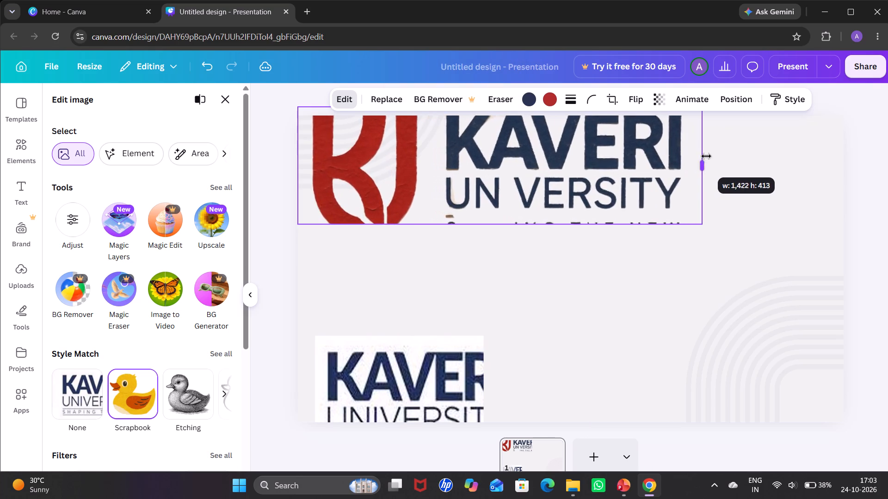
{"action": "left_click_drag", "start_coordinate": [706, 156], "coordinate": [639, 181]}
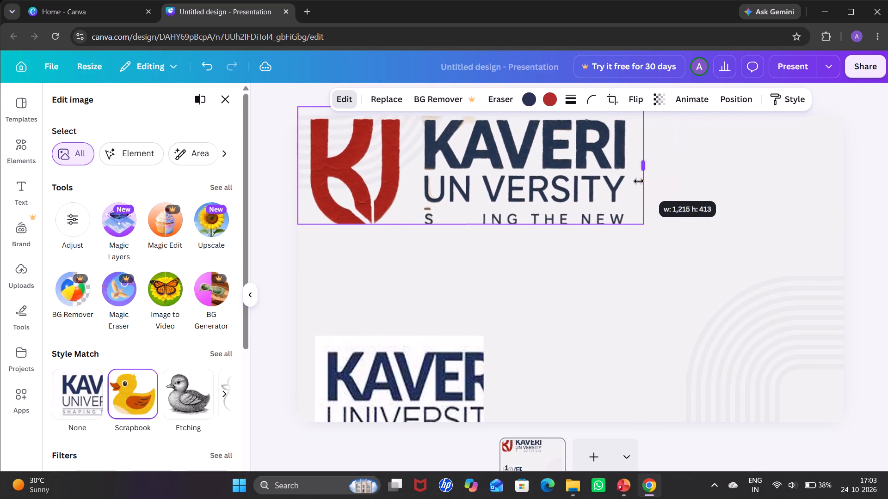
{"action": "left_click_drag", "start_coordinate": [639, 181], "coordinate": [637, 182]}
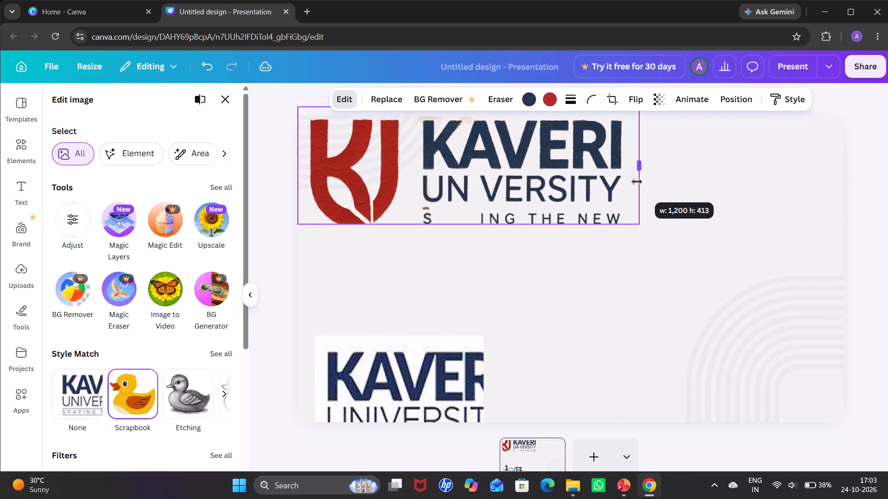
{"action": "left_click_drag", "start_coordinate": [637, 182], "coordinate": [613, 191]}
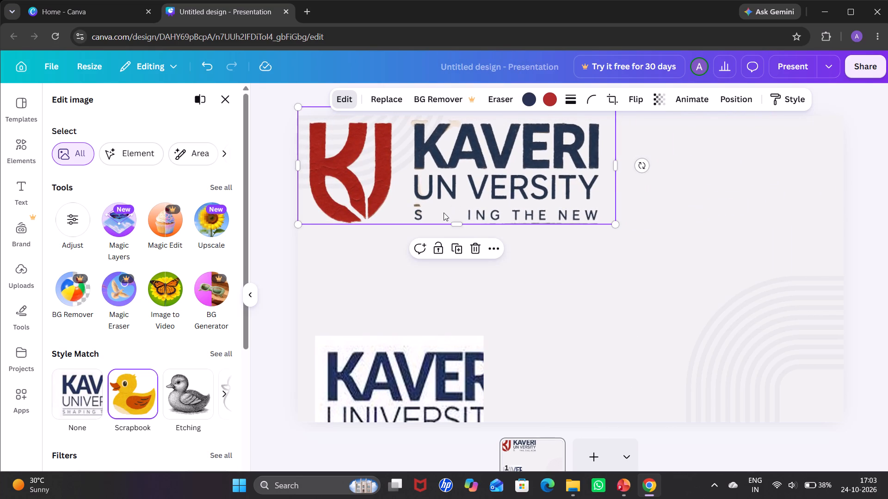
Delete both Kaveri University logo images from the presentation page, leaving only its background pattern.
{"action": "left_click", "coordinate": [444, 213]}
{"action": "double_click", "coordinate": [444, 213]}
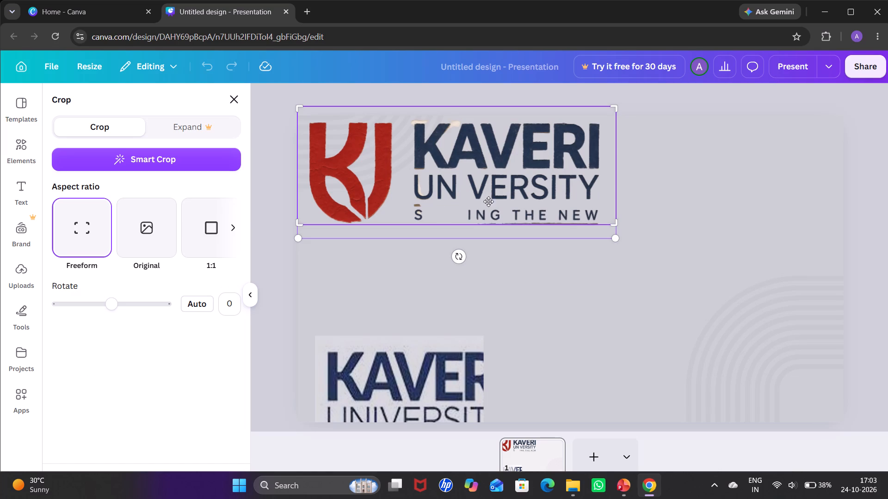
{"action": "right_click", "coordinate": [522, 156]}
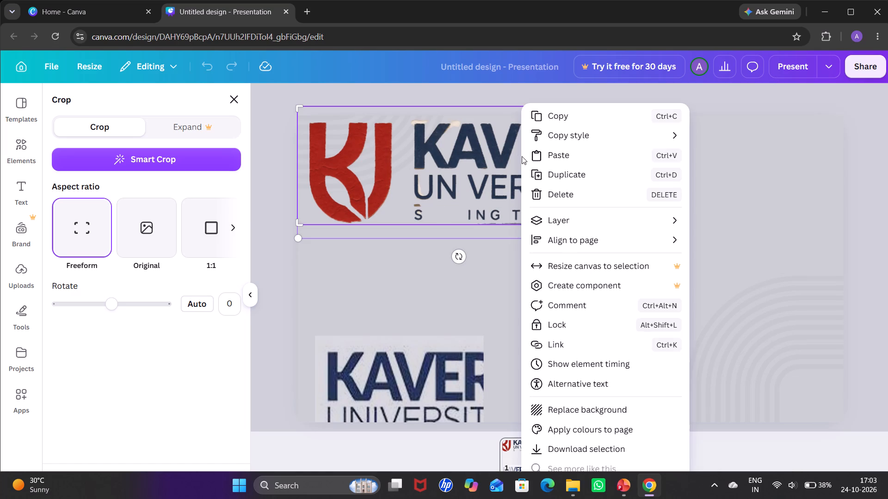
{"action": "left_click", "coordinate": [574, 196]}
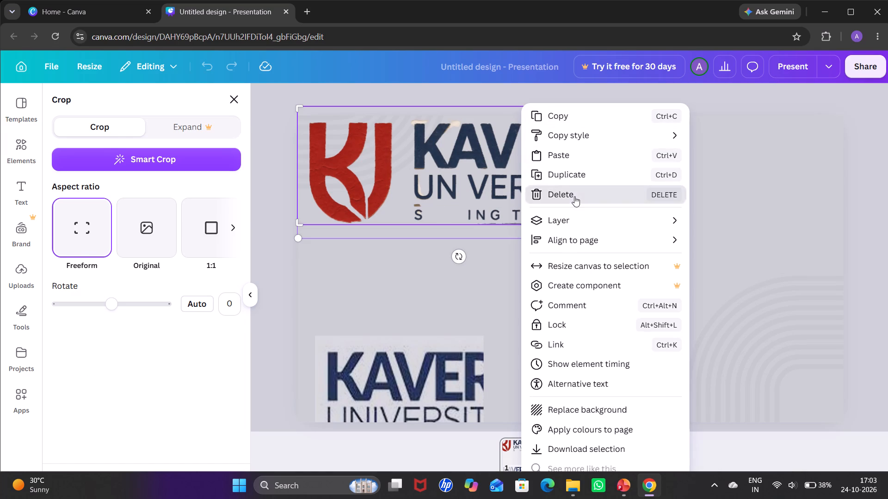
{"action": "left_click", "coordinate": [432, 388]}
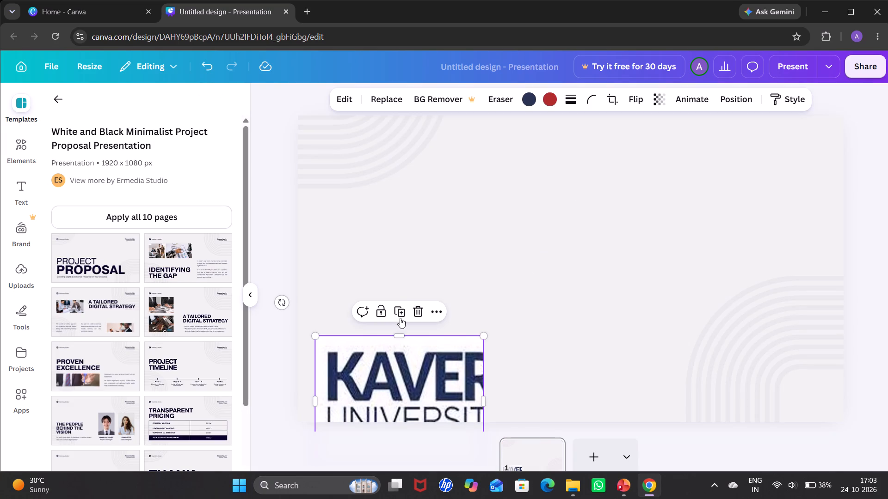
{"action": "left_click", "coordinate": [422, 311]}
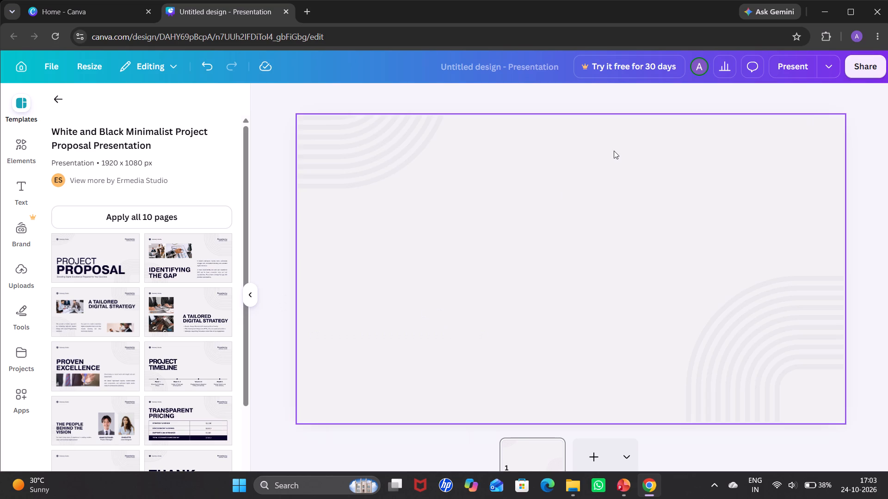
Close the browser to return to PowerPoint and move slide 1's logo into the slide's upper-left corner, clear of the address text.
{"action": "left_click", "coordinate": [883, 8]}
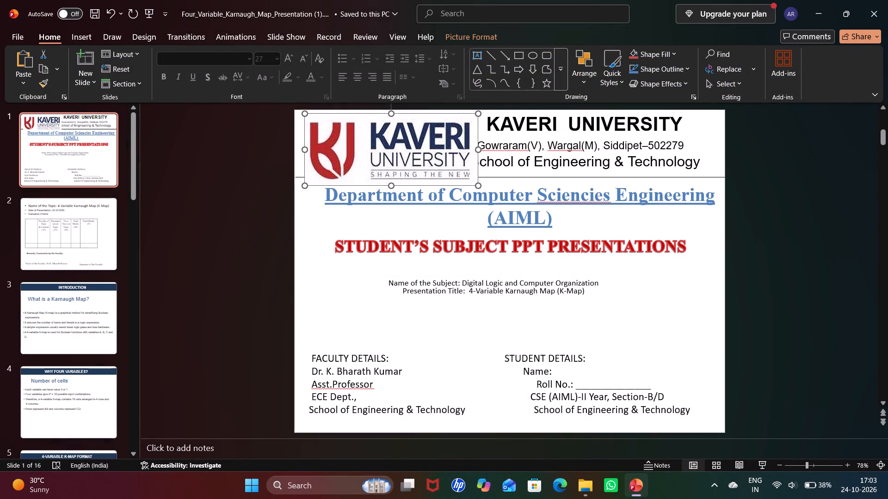
{"action": "left_click_drag", "start_coordinate": [355, 164], "coordinate": [344, 160]}
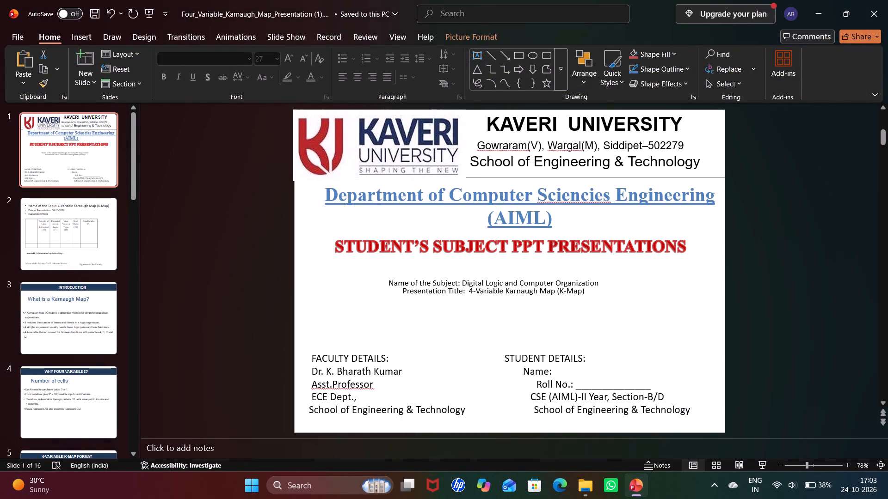
{"action": "left_click_drag", "start_coordinate": [344, 160], "coordinate": [347, 160]}
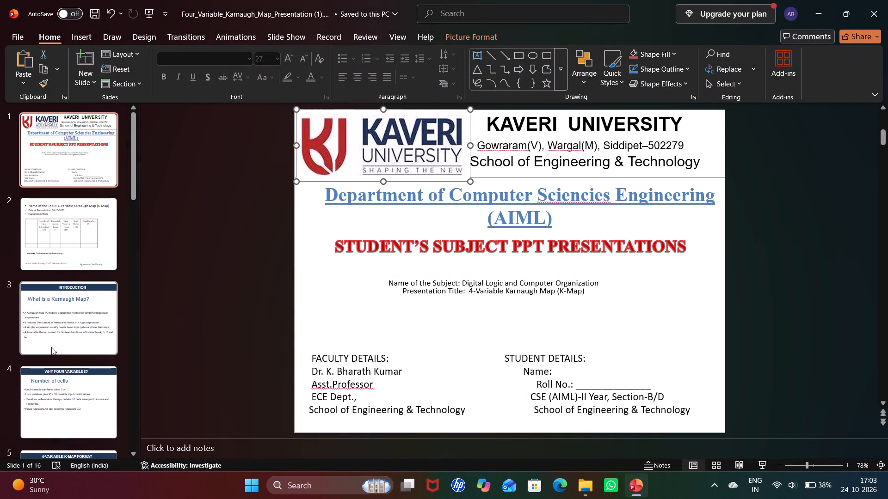
Review the layout and content of slides 4 to 10 of the Karnaugh map presentation.
{"action": "left_click", "coordinate": [68, 396]}
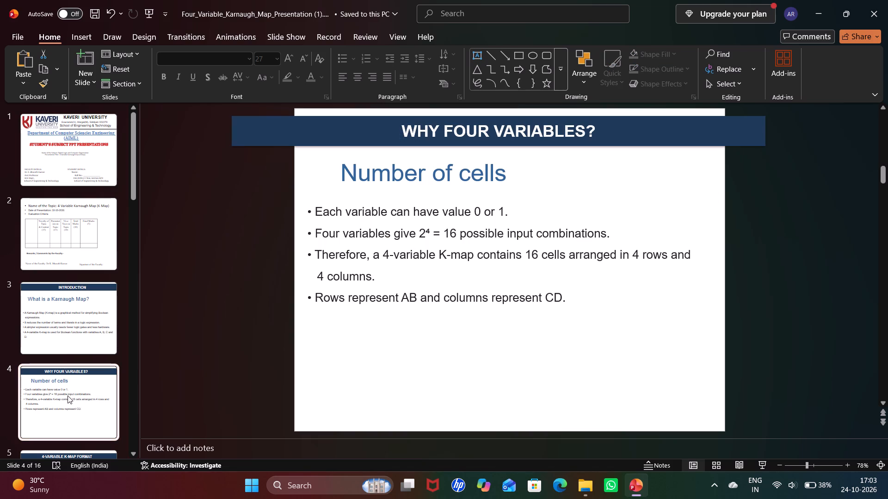
{"action": "scroll", "coordinate": [68, 396], "scroll_direction": "down", "scroll_amount": 1}
{"action": "left_click", "coordinate": [68, 396]}
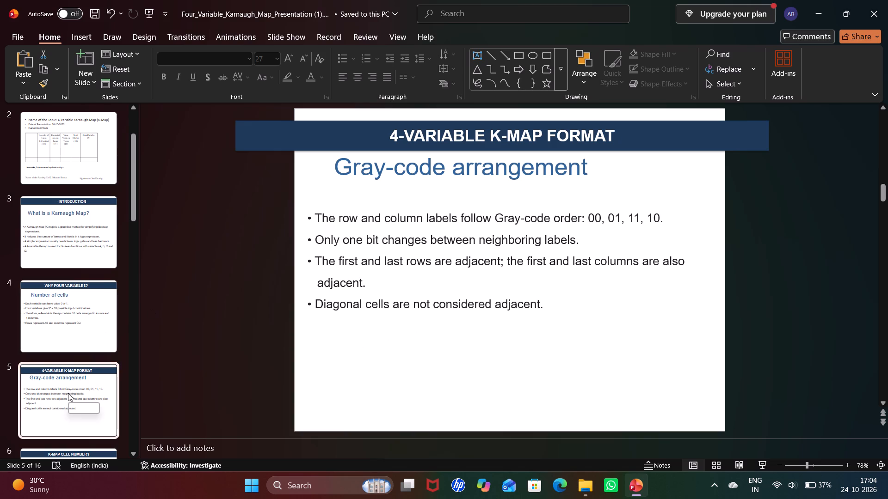
{"action": "scroll", "coordinate": [68, 393], "scroll_direction": "down", "scroll_amount": 1}
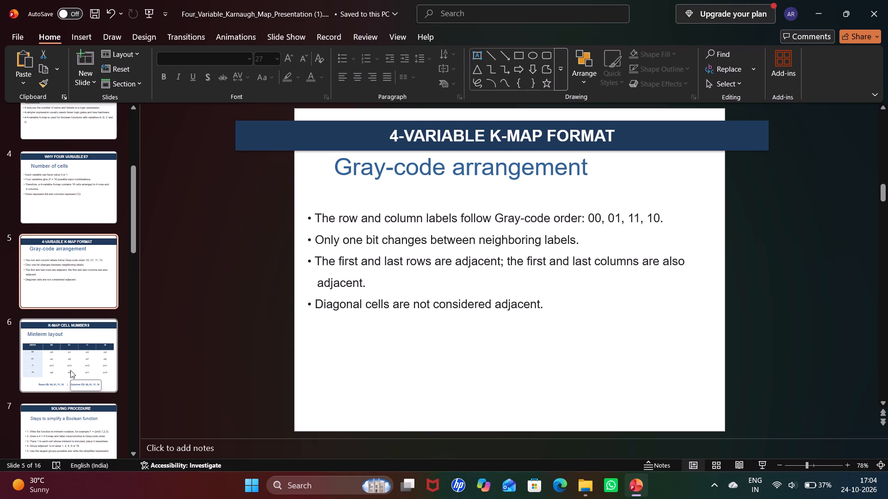
{"action": "left_click", "coordinate": [70, 370]}
{"action": "scroll", "coordinate": [70, 370], "scroll_direction": "down", "scroll_amount": 1}
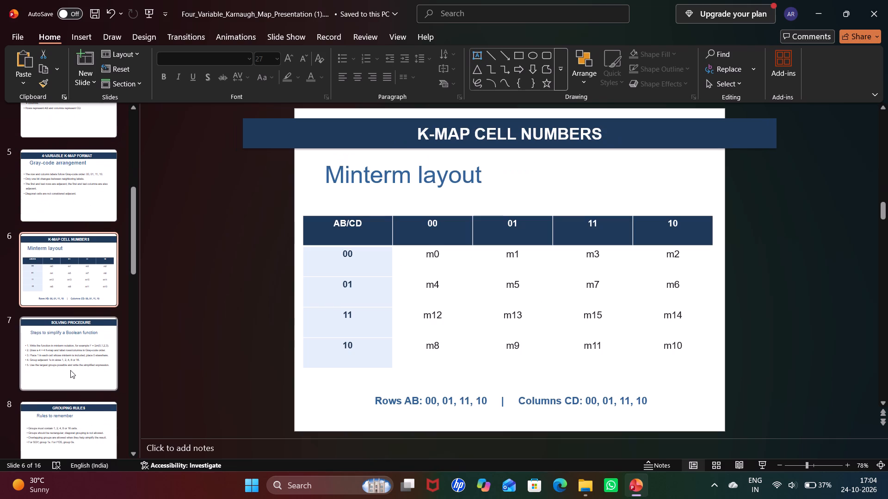
{"action": "left_click", "coordinate": [74, 344]}
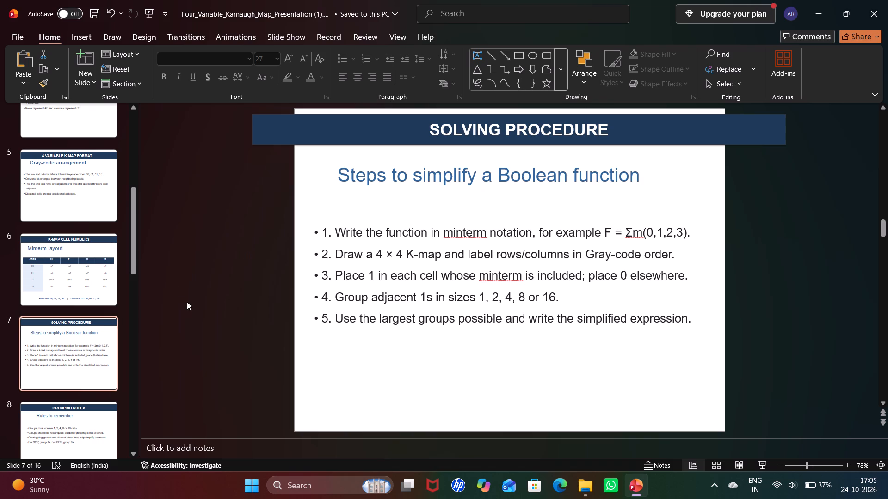
{"action": "scroll", "coordinate": [77, 350], "scroll_direction": "down", "scroll_amount": 1}
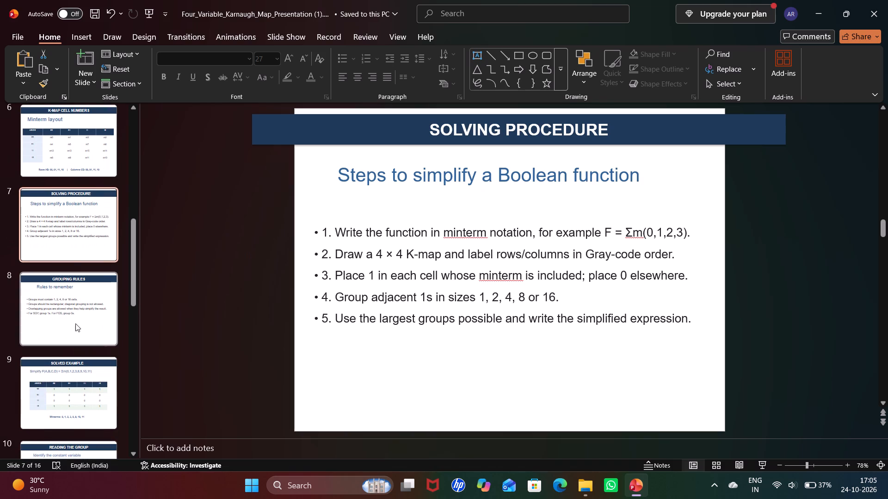
{"action": "left_click", "coordinate": [71, 316]}
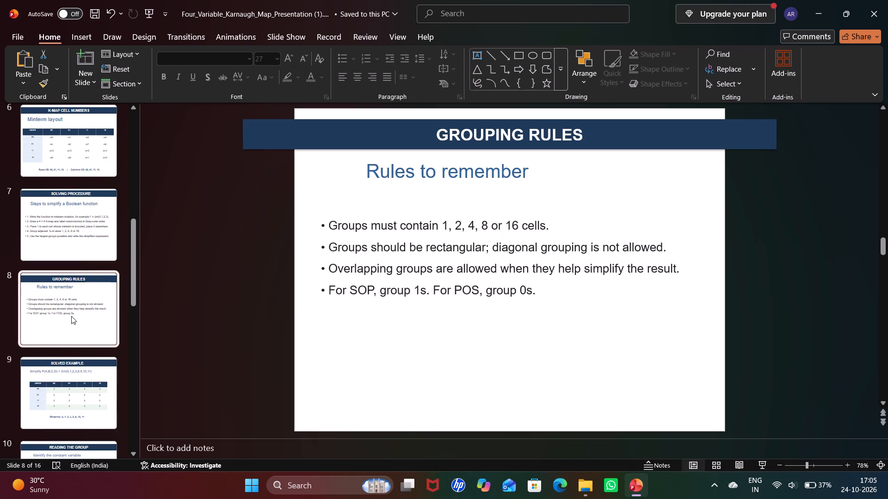
{"action": "left_click", "coordinate": [67, 388]}
{"action": "scroll", "coordinate": [67, 388], "scroll_direction": "down", "scroll_amount": 1}
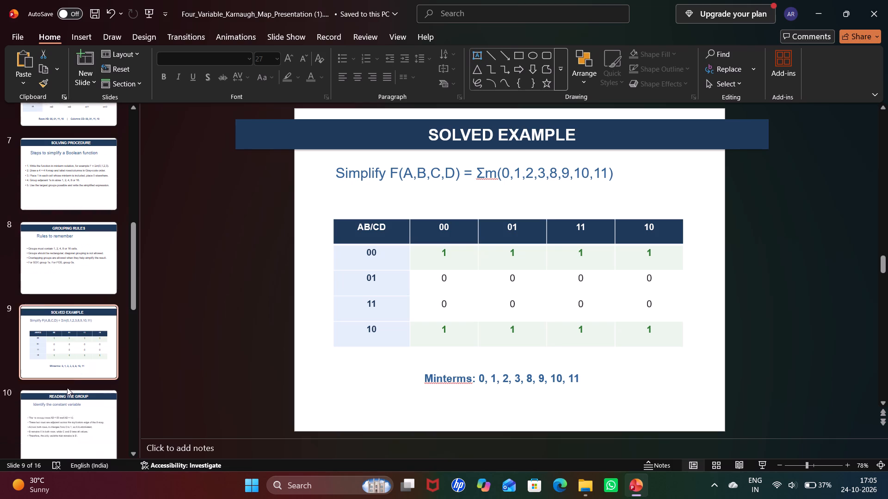
{"action": "scroll", "coordinate": [67, 388], "scroll_direction": "down", "scroll_amount": 1}
{"action": "left_click", "coordinate": [73, 313]}
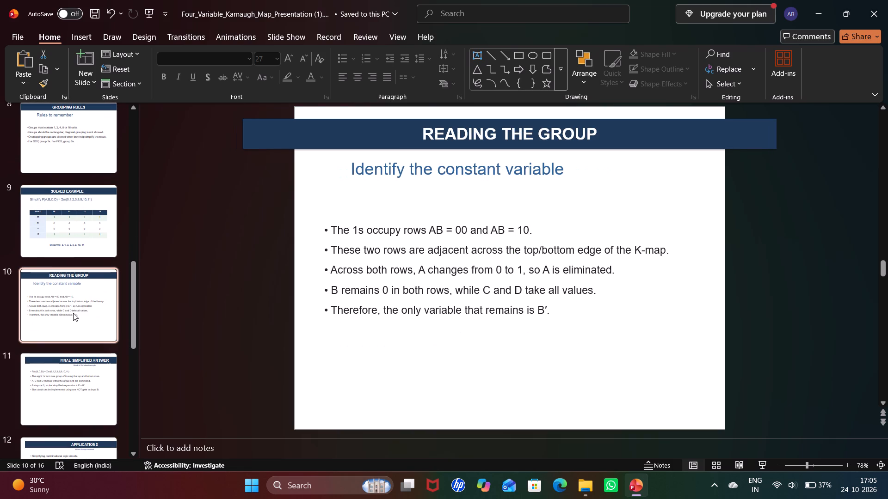
On slide 11, move the FINAL SIMPLIFIED ANSWER title banner left so it is roughly centred across the slide.
{"action": "left_click", "coordinate": [69, 394]}
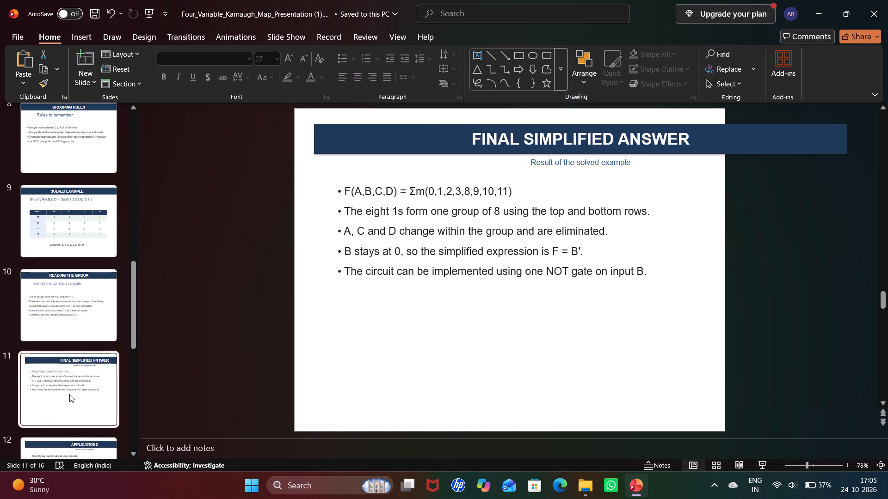
{"action": "left_click", "coordinate": [413, 133]}
{"action": "left_click_drag", "start_coordinate": [413, 133], "coordinate": [374, 136]}
{"action": "left_click_drag", "start_coordinate": [374, 136], "coordinate": [353, 139]}
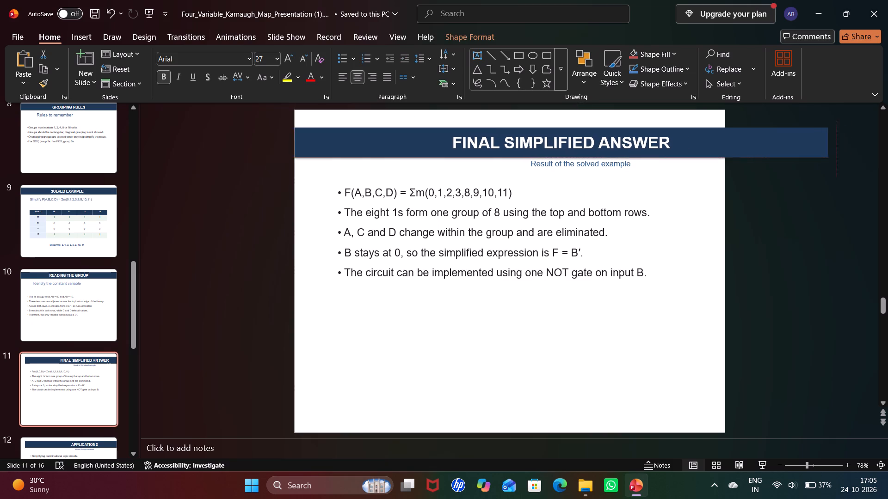
{"action": "left_click_drag", "start_coordinate": [353, 139], "coordinate": [321, 136]}
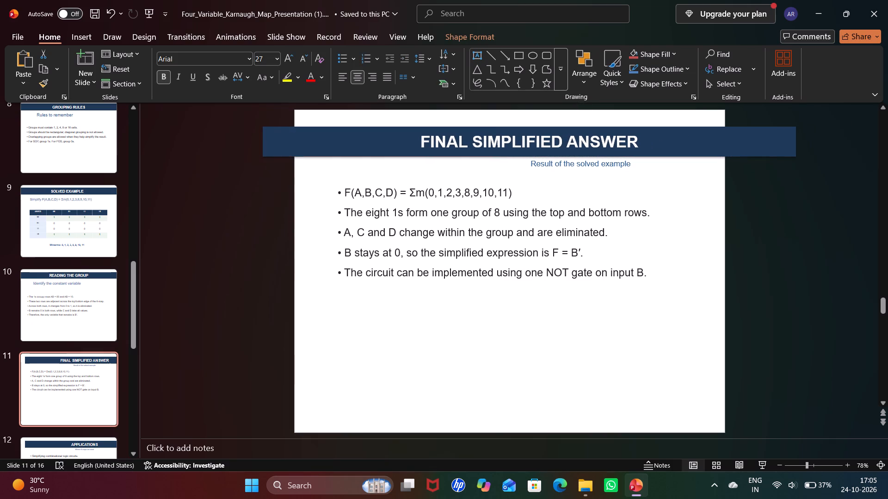
{"action": "left_click_drag", "start_coordinate": [321, 136], "coordinate": [319, 136]}
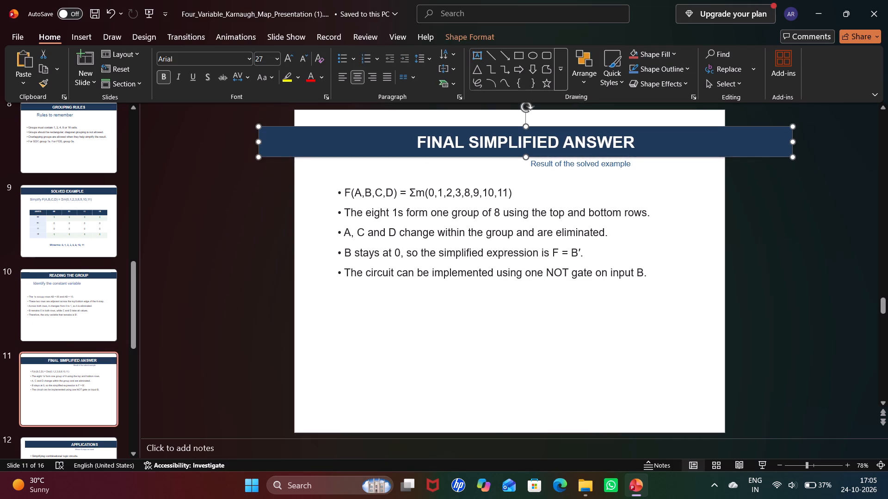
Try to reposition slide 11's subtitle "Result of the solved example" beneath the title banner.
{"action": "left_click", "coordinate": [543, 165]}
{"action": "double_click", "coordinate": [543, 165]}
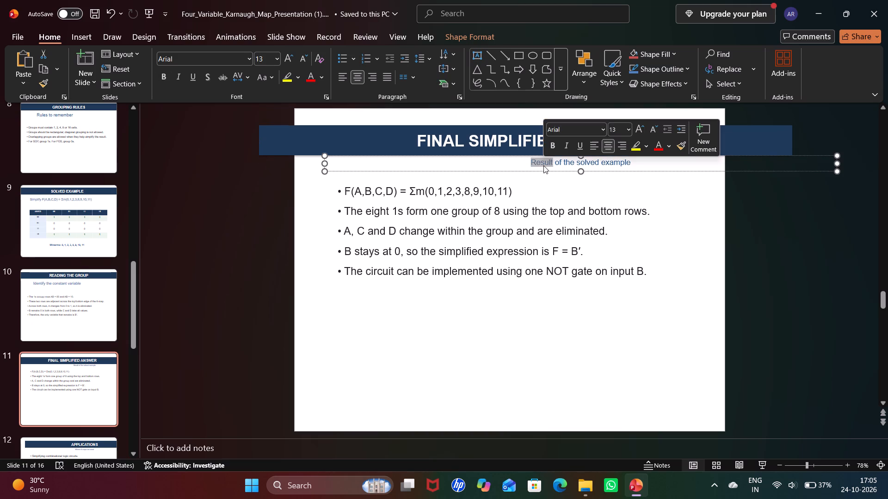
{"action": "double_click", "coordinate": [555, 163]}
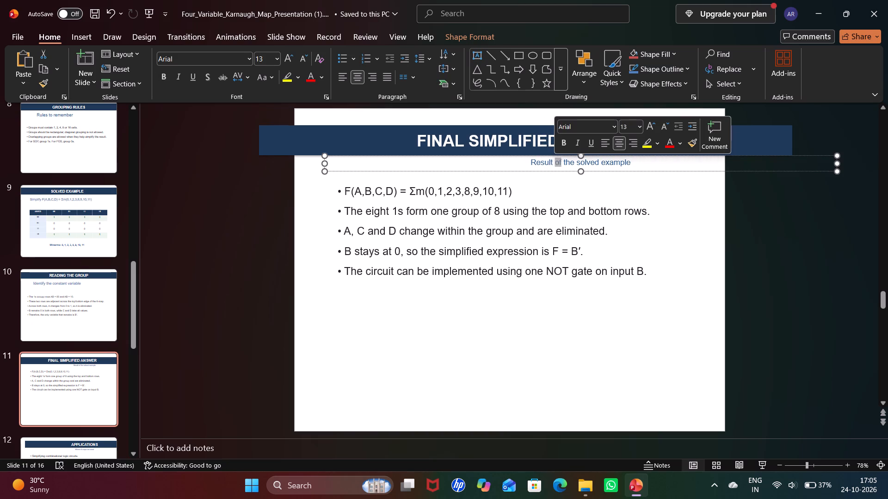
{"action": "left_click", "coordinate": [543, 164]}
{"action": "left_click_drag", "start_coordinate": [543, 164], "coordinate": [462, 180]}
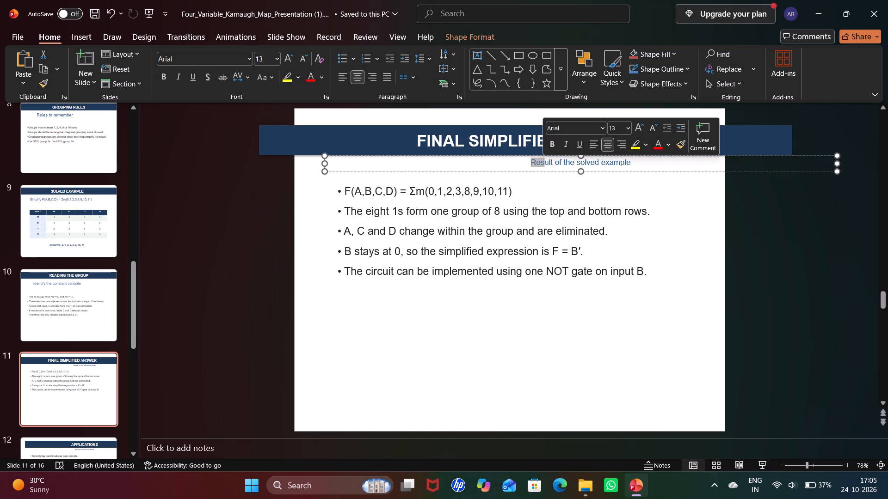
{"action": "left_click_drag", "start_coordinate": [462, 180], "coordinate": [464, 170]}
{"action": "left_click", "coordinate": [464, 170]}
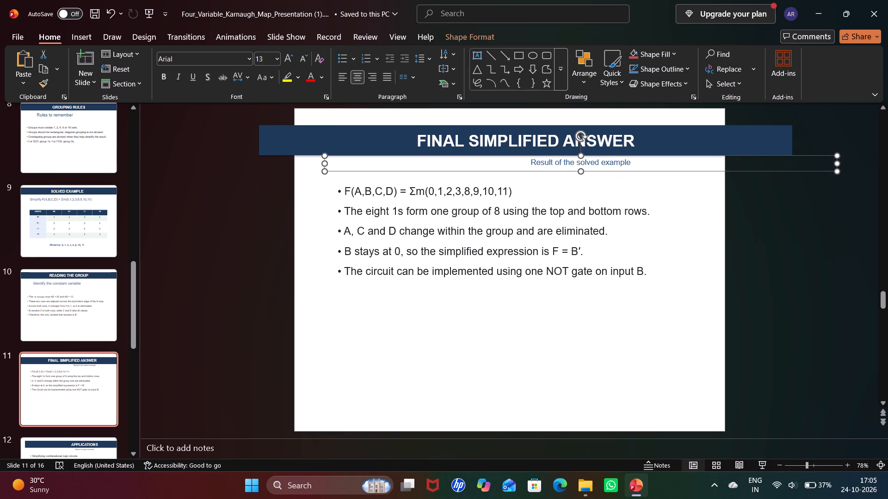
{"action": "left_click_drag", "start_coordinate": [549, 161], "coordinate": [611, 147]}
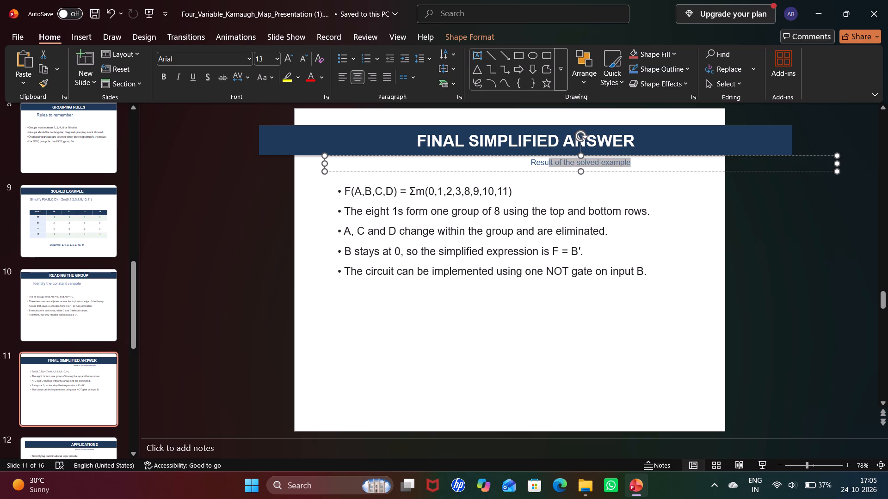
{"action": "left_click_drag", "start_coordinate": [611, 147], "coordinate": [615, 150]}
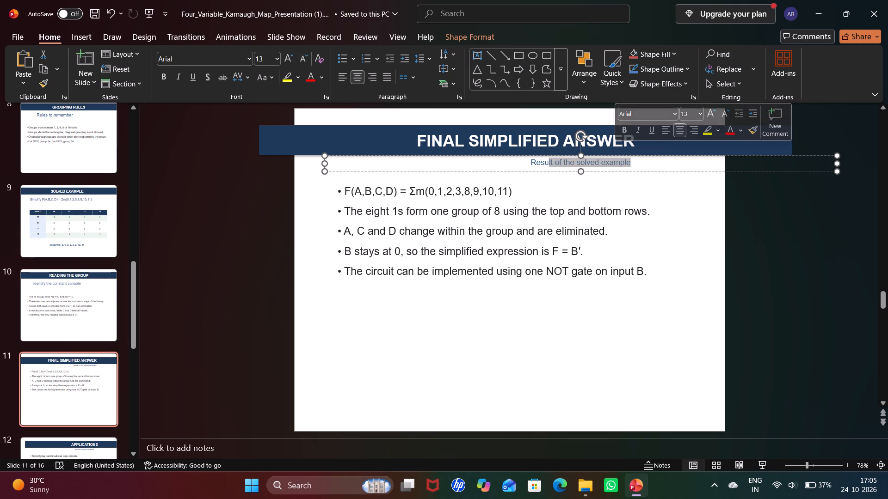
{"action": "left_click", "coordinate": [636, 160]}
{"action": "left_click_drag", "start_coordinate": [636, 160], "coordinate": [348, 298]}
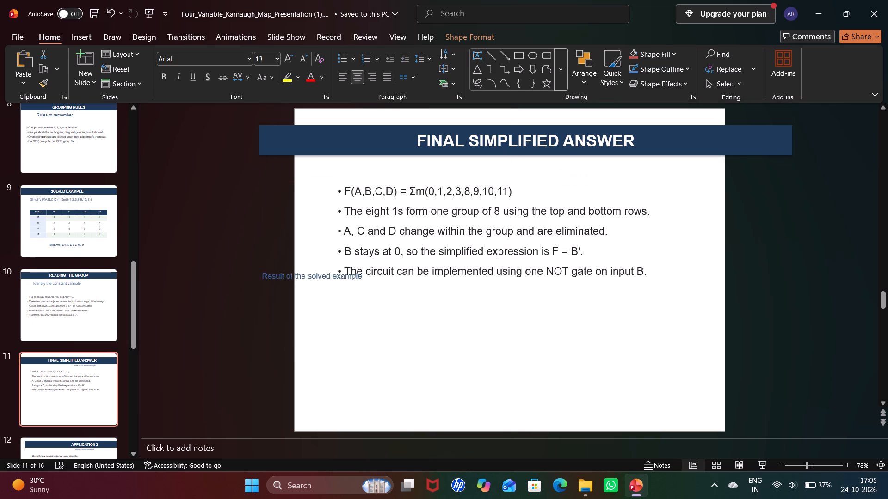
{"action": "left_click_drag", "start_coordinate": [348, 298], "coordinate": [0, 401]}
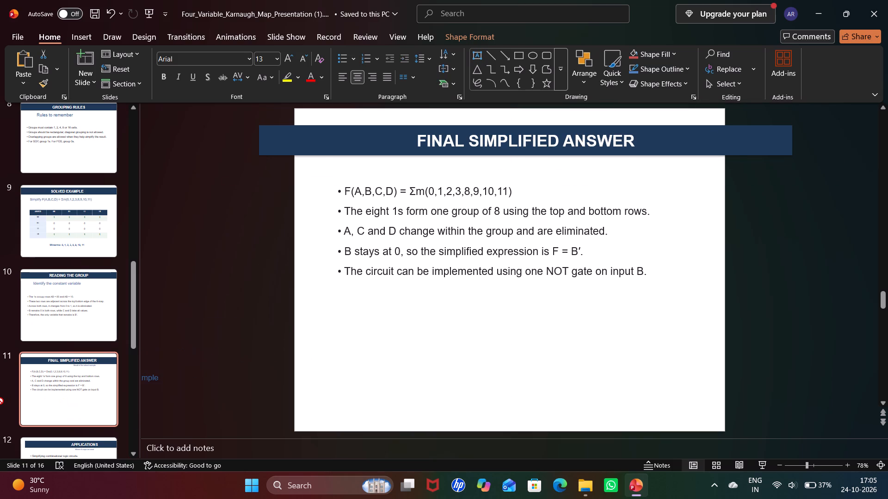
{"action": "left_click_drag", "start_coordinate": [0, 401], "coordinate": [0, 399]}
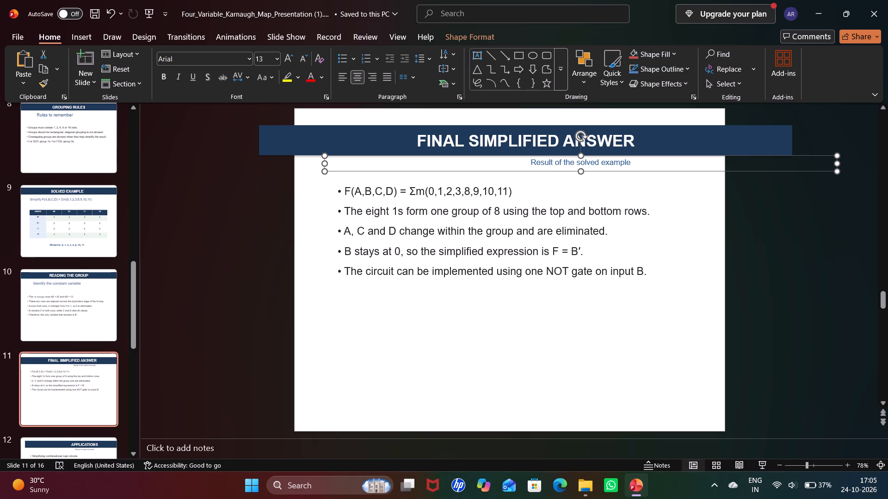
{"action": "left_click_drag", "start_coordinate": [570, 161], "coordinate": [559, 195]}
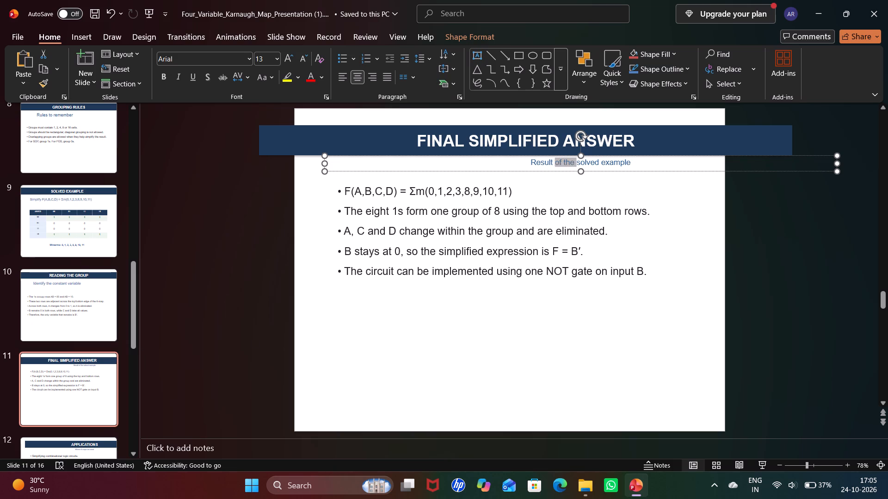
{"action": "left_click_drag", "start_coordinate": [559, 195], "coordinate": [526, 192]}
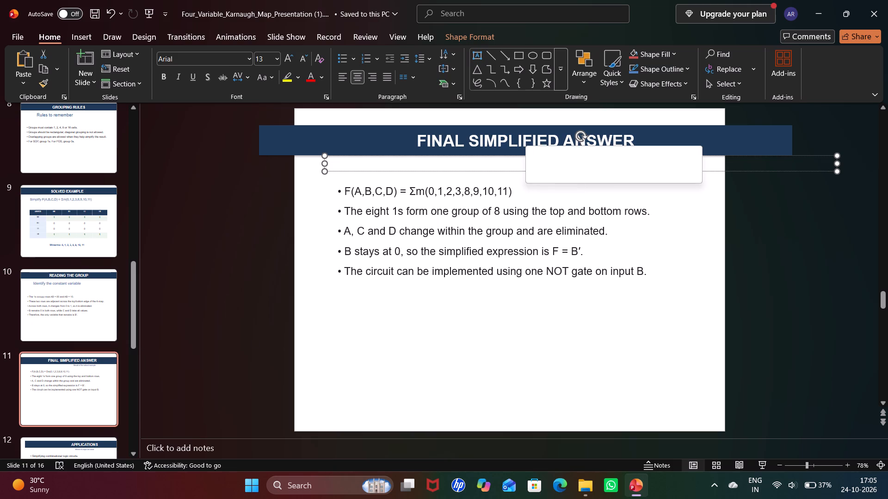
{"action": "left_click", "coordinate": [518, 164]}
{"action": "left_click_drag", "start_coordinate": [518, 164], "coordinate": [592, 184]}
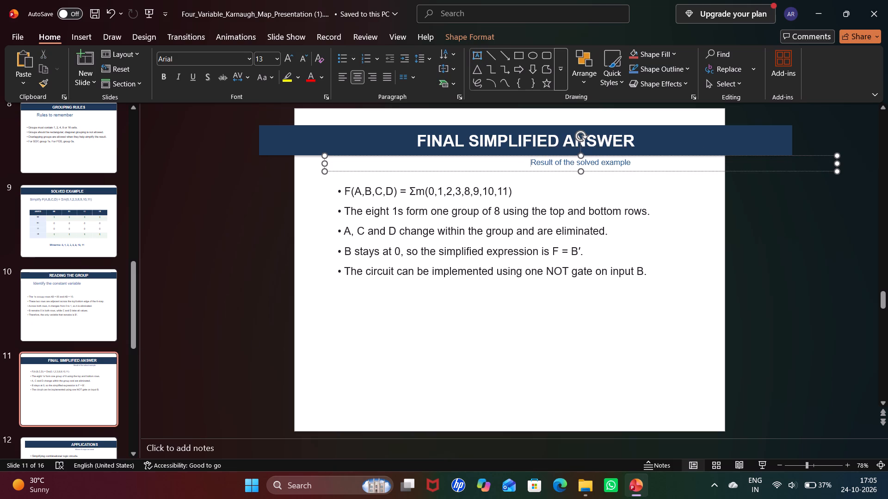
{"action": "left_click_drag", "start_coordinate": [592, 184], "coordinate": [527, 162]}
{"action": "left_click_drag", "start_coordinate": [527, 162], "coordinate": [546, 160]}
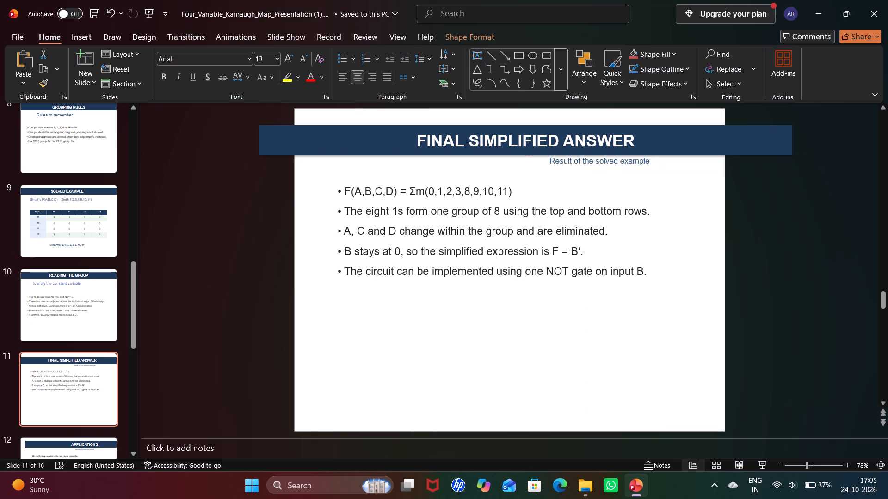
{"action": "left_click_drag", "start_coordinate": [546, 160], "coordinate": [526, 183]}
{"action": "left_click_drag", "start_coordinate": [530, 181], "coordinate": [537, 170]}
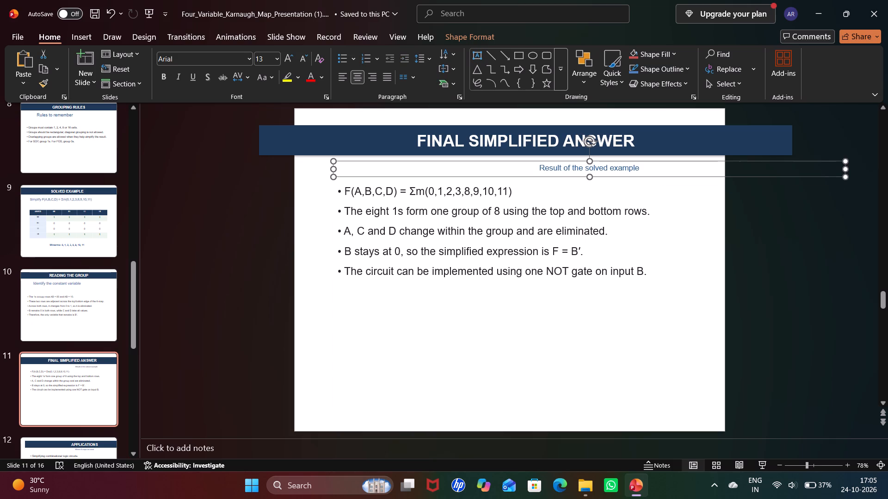
Delete the subtitle text "Result of the solved example" from slide 11.
{"action": "left_click_drag", "start_coordinate": [541, 165], "coordinate": [641, 161]}
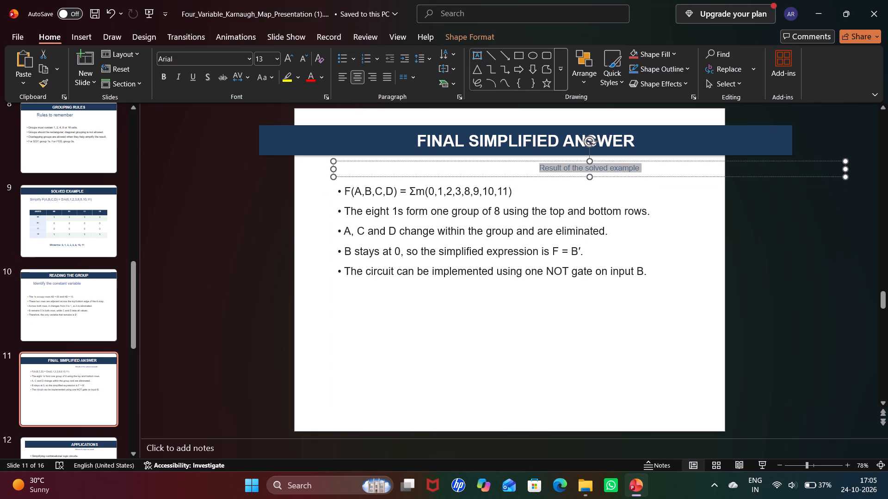
{"action": "left_click_drag", "start_coordinate": [641, 161], "coordinate": [679, 160]}
{"action": "key", "text": "Delete"}
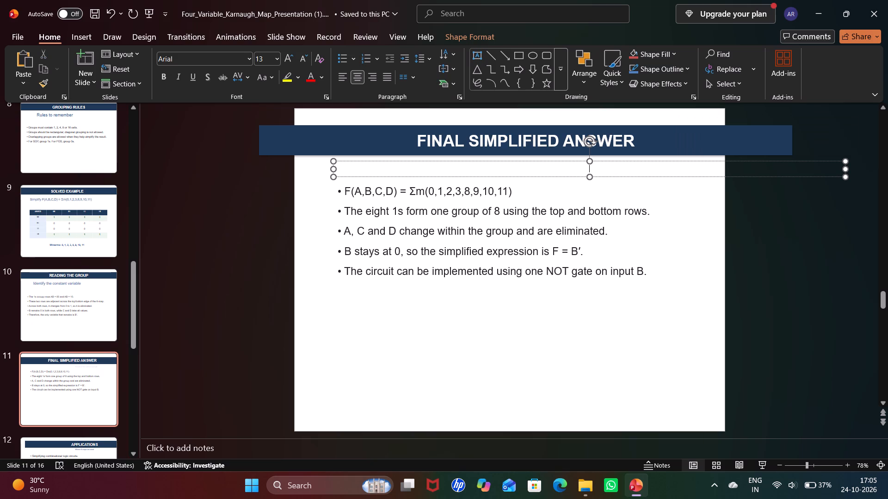
{"action": "left_click", "coordinate": [683, 159]}
Move slide 11's bullet text box slightly left and down, leaving a larger gap below the title banner.
{"action": "left_click", "coordinate": [693, 205]}
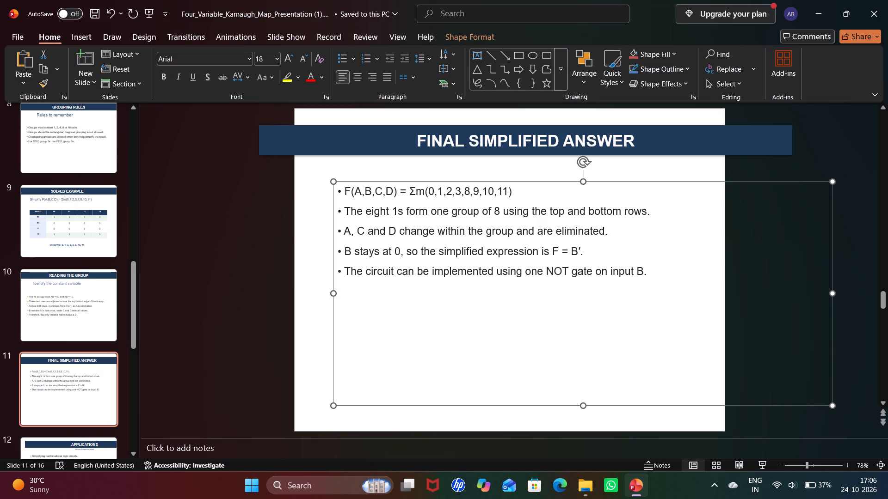
{"action": "left_click_drag", "start_coordinate": [437, 292], "coordinate": [409, 311]}
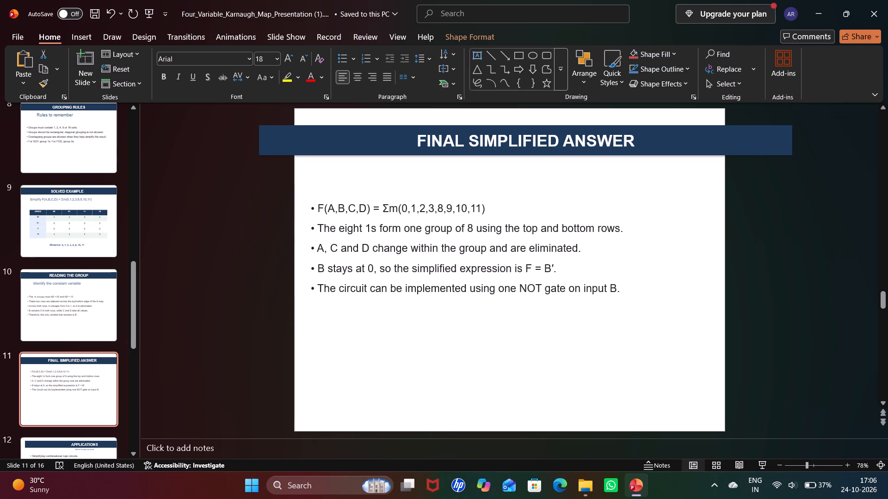
{"action": "left_click_drag", "start_coordinate": [409, 311], "coordinate": [412, 309]}
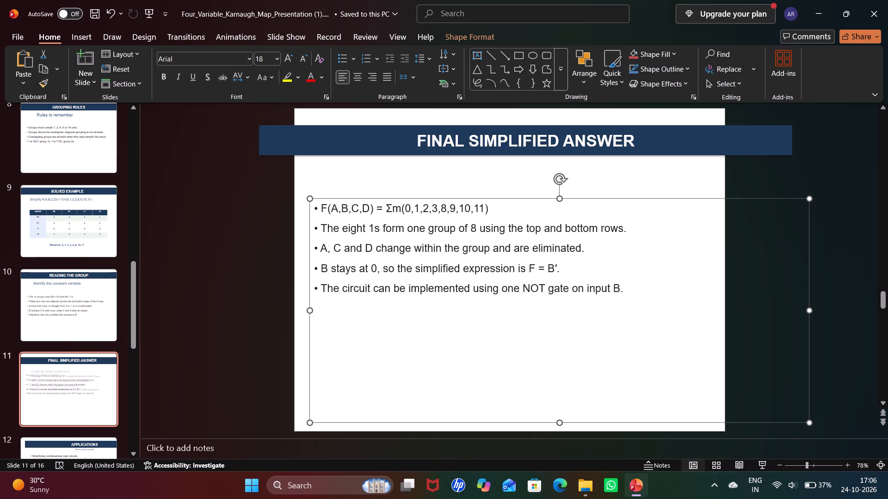
Set the font size of slide 11's bullet text to 24.
{"action": "left_click", "coordinate": [276, 57]}
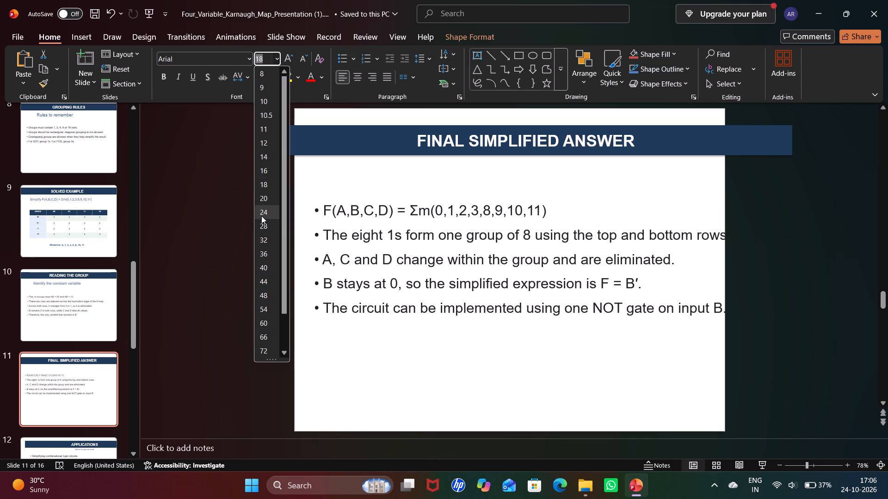
{"action": "left_click", "coordinate": [262, 211]}
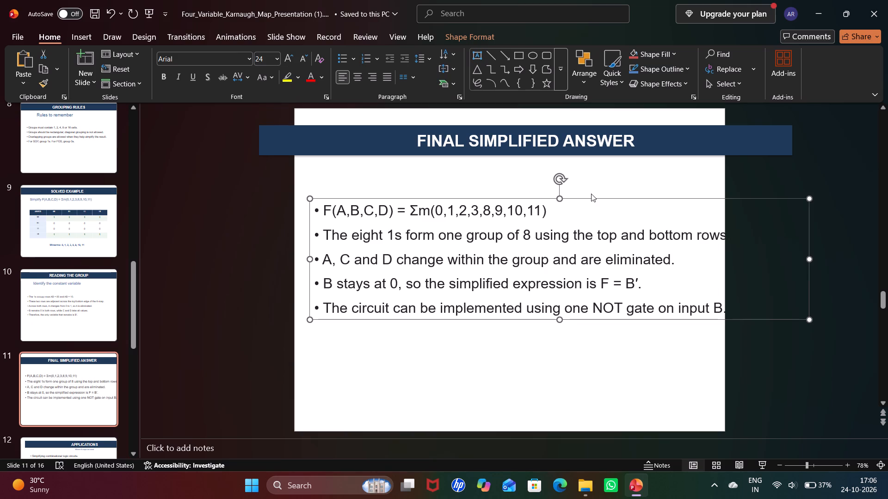
Break the overlong bullets before "rows." and "input B." and indent both continuation lines with spaces so they fit the slide.
{"action": "left_click", "coordinate": [697, 236]}
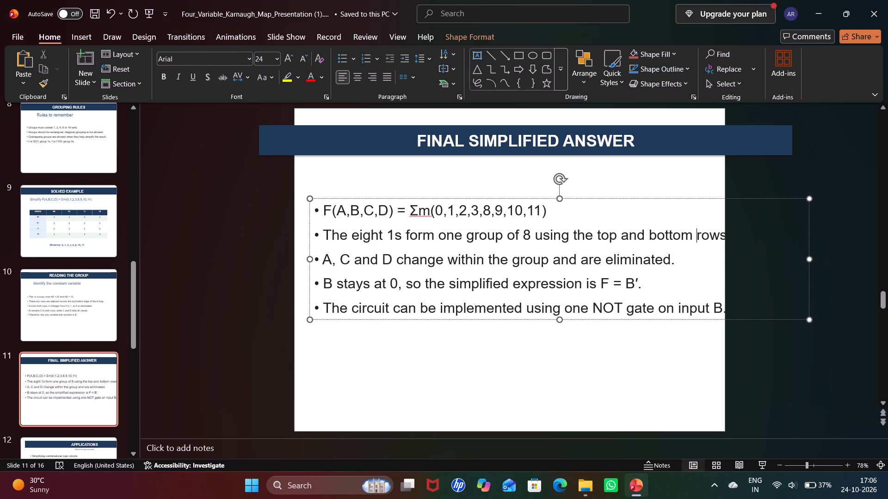
{"action": "key", "text": "Return"}
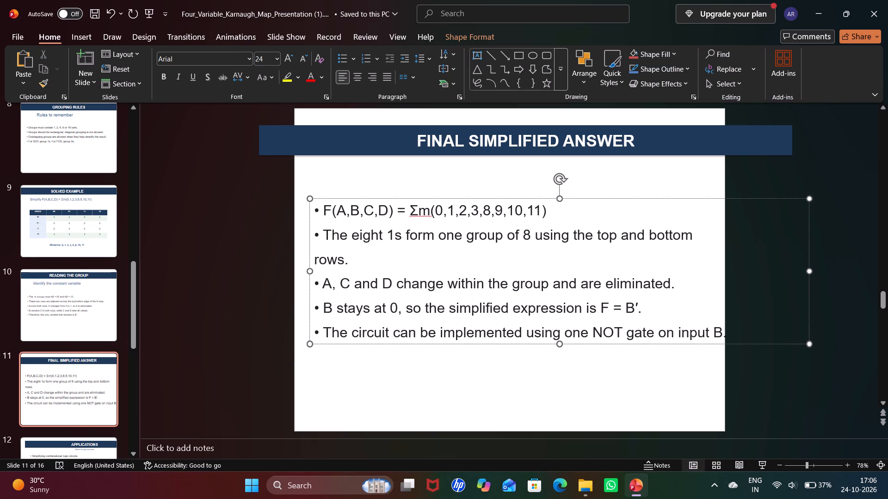
{"action": "left_click", "coordinate": [709, 335]}
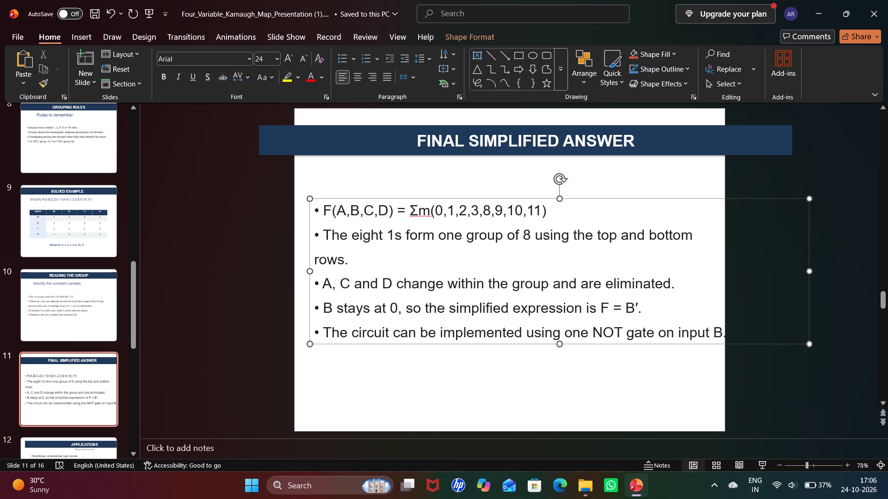
{"action": "left_click", "coordinate": [677, 333]}
{"action": "key", "text": "Return"}
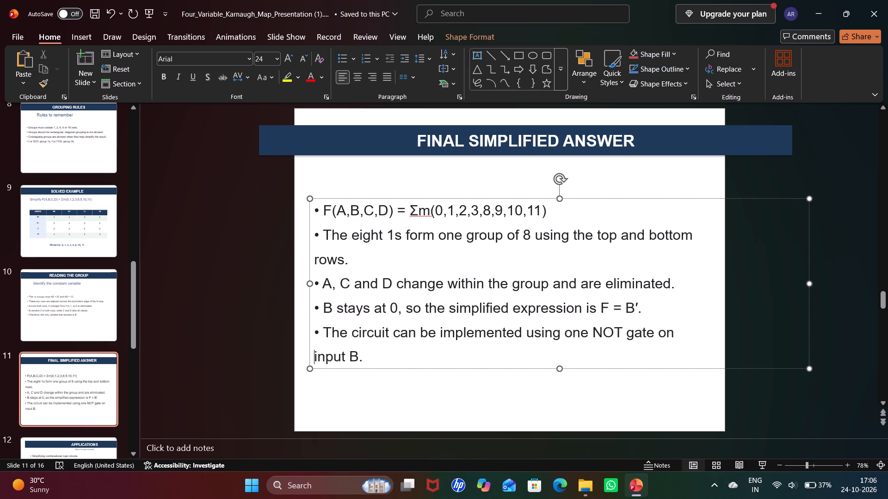
{"action": "key", "text": "space"}
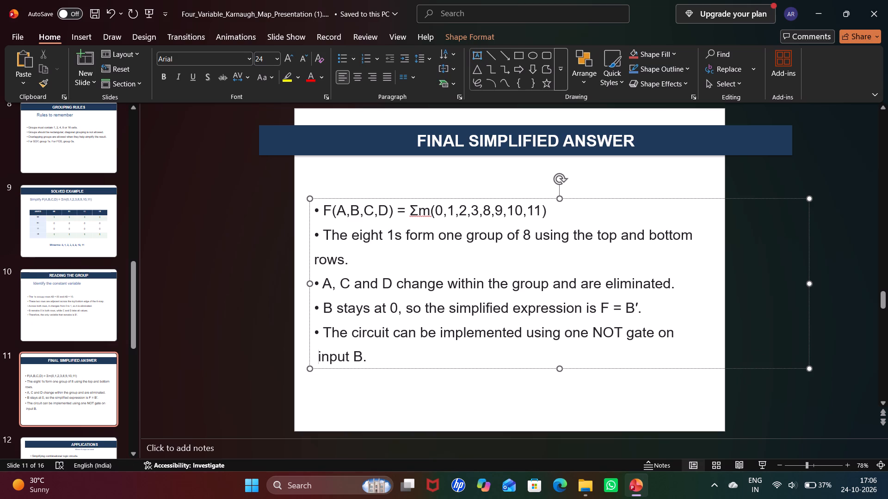
{"action": "left_click", "coordinate": [316, 258]}
{"action": "key", "text": "space"}
{"action": "key", "text": "space"}
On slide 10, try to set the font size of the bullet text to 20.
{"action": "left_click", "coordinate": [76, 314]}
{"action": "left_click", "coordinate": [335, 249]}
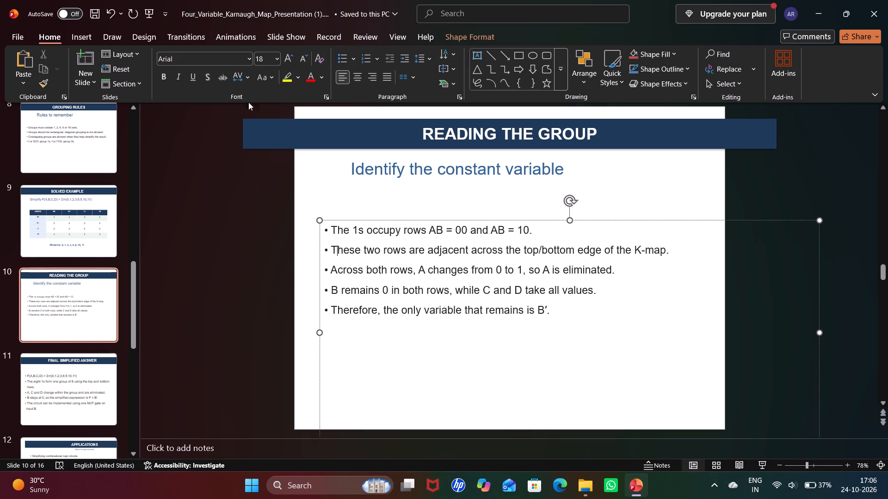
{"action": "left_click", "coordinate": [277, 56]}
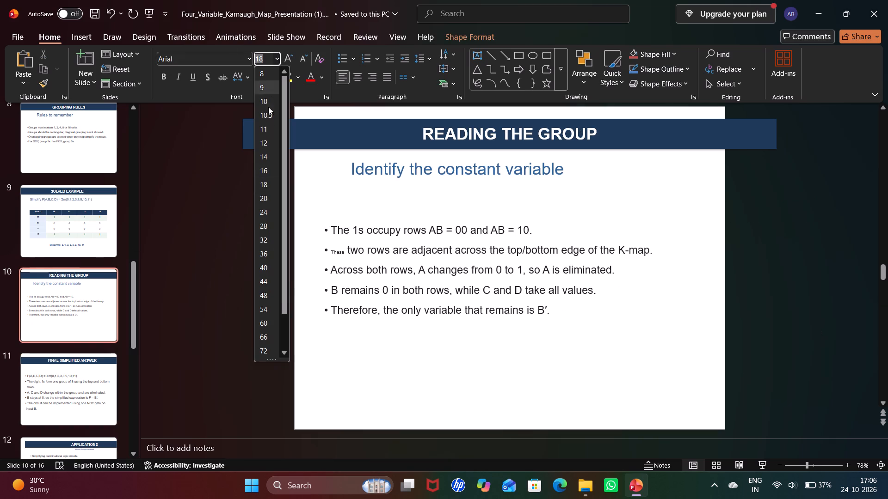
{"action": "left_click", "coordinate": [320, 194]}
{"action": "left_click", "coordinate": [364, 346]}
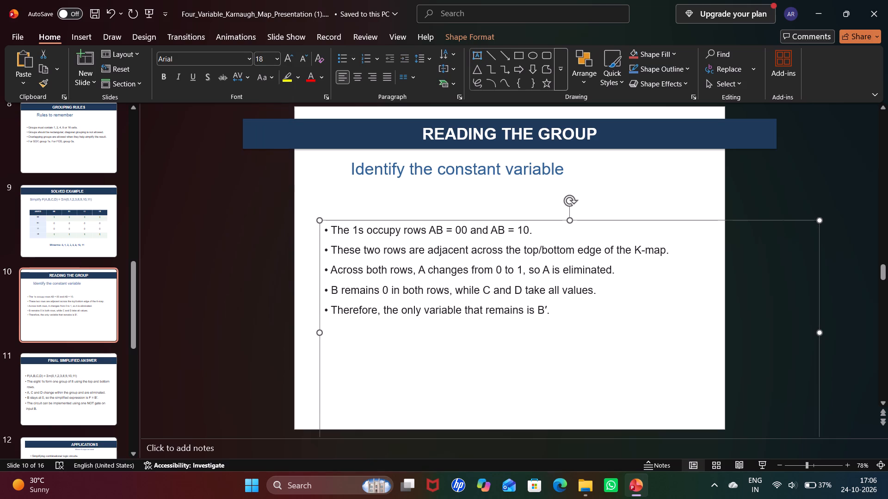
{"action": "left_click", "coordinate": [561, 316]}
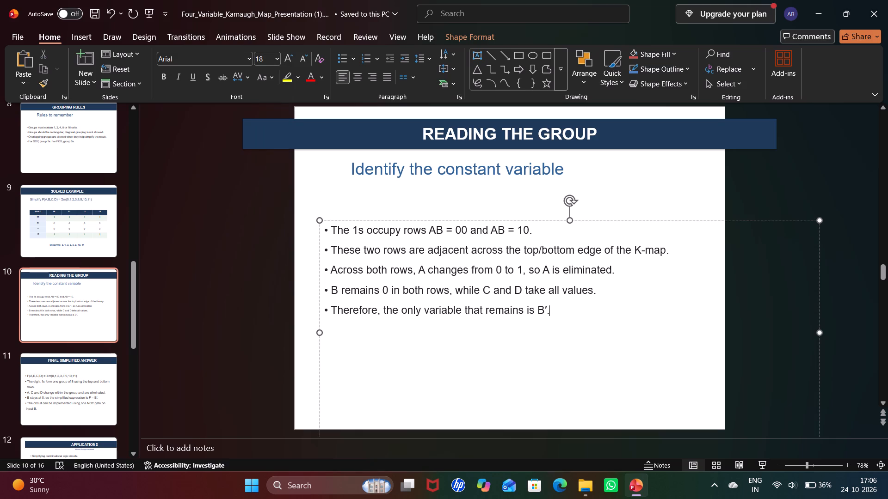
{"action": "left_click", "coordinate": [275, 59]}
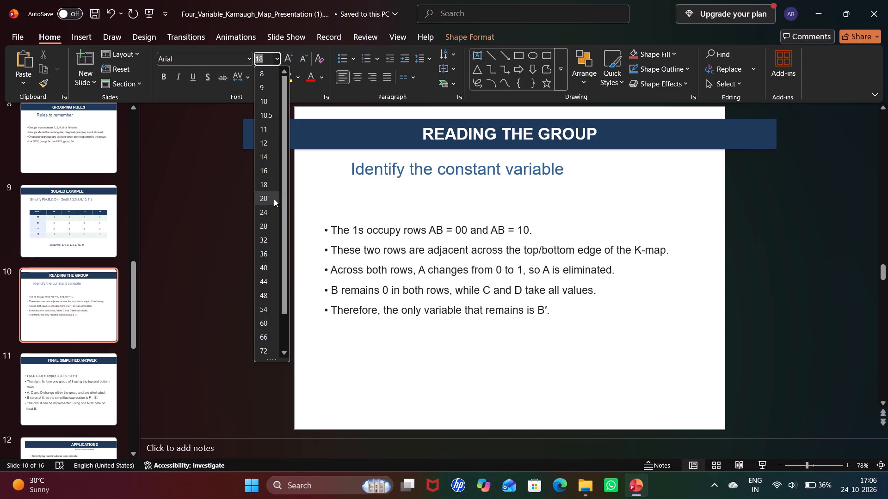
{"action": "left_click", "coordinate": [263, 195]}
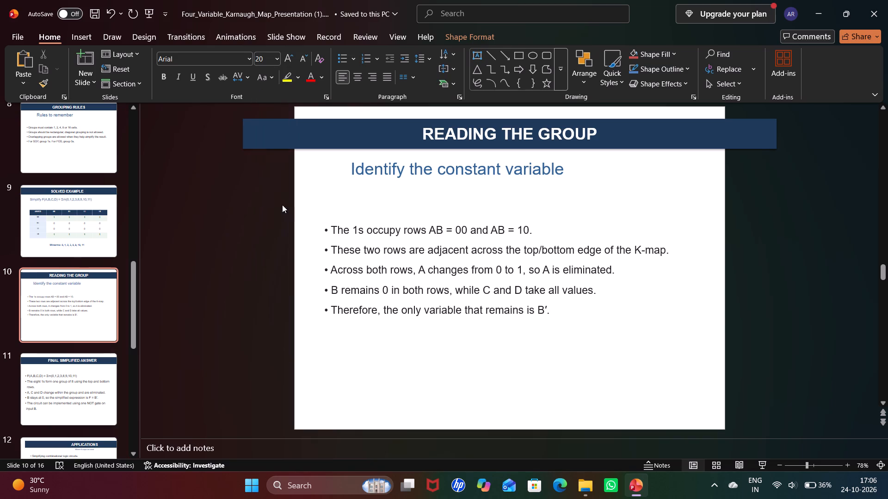
Set the font size of slide 10's bullet text to 24.
{"action": "left_click", "coordinate": [343, 331]}
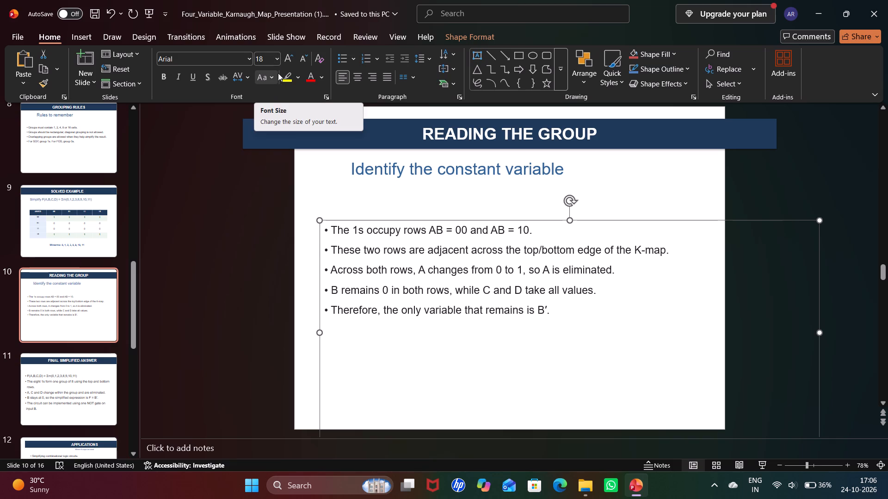
{"action": "left_click", "coordinate": [275, 58]}
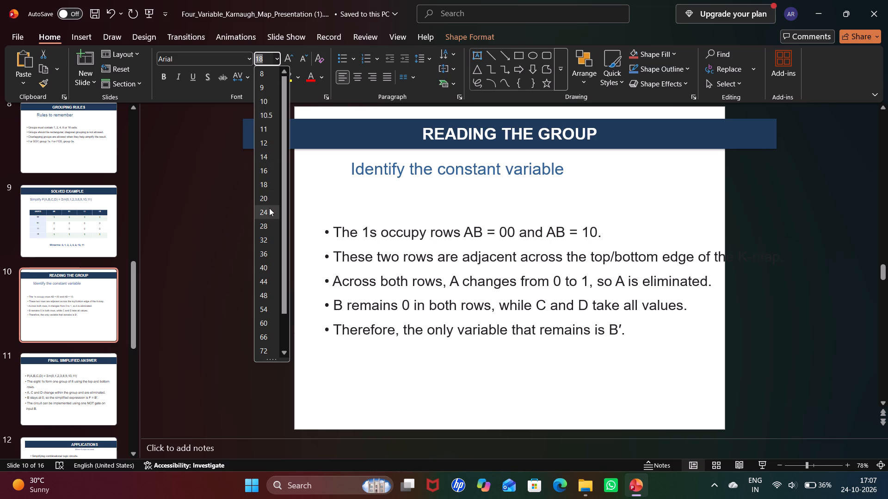
{"action": "left_click", "coordinate": [269, 211]}
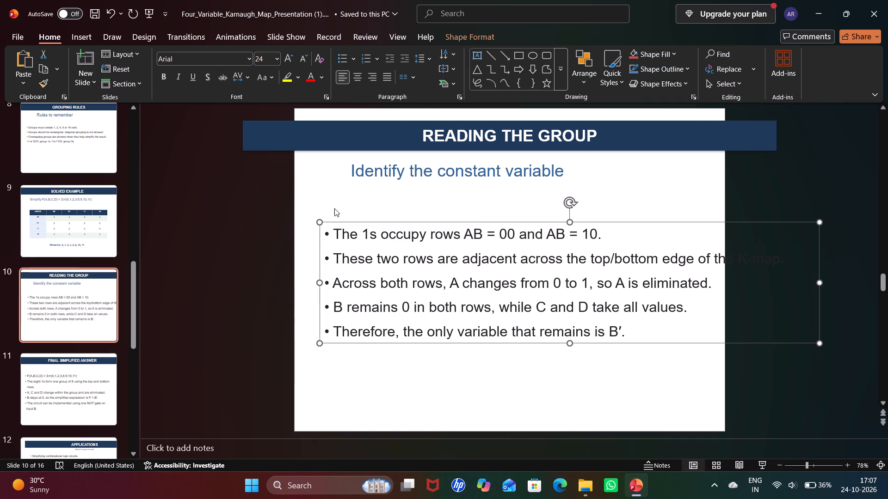
Move slide 10's bullet text box slightly left and up, bringing it closer to the "Identify the constant variable" heading.
{"action": "left_click_drag", "start_coordinate": [334, 208], "coordinate": [334, 235]}
{"action": "left_click", "coordinate": [333, 251]}
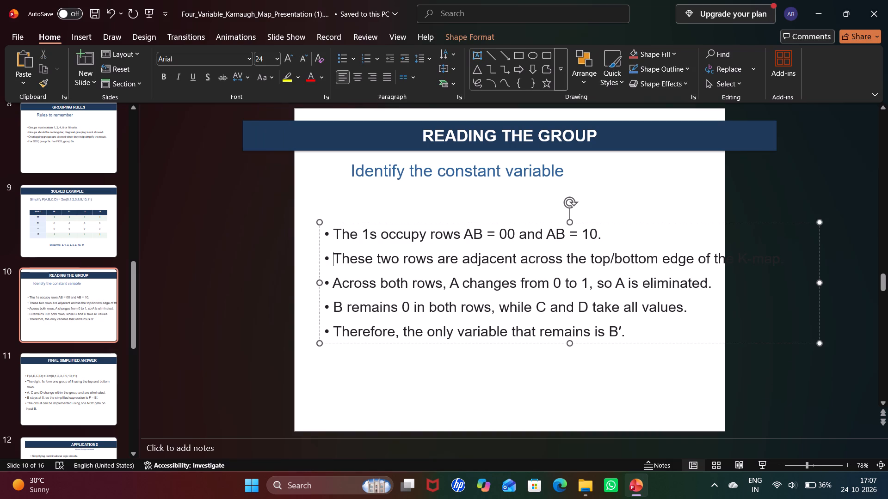
{"action": "left_click_drag", "start_coordinate": [333, 251], "coordinate": [342, 261]}
{"action": "left_click", "coordinate": [402, 363]}
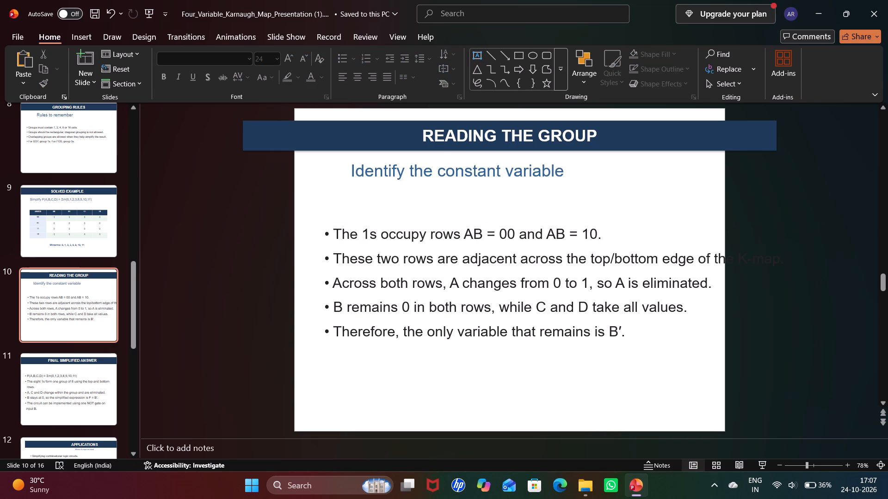
{"action": "left_click_drag", "start_coordinate": [403, 345], "coordinate": [382, 322]}
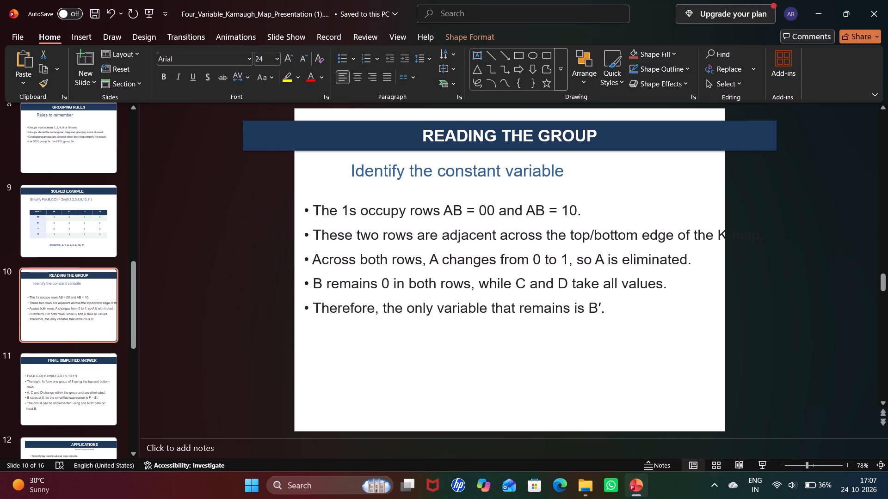
{"action": "left_click_drag", "start_coordinate": [382, 322], "coordinate": [382, 319]}
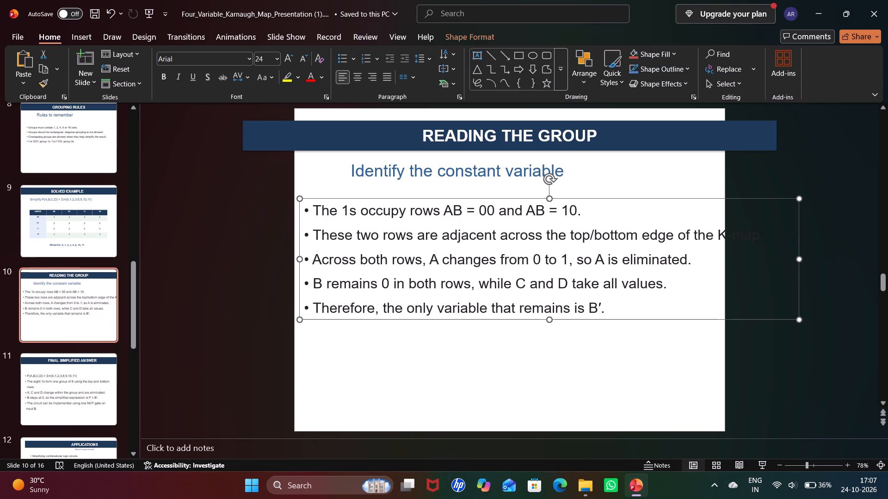
Break the overlong second bullet before "of the K-map." and indent the continuation line with three spaces.
{"action": "left_click", "coordinate": [678, 236]}
{"action": "key", "text": "Return"}
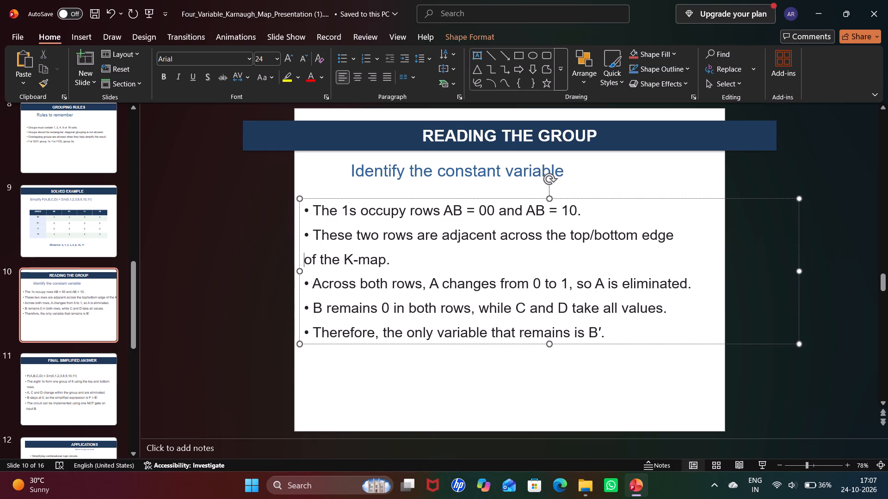
{"action": "key", "text": "space"}
{"action": "key", "text": "space"}
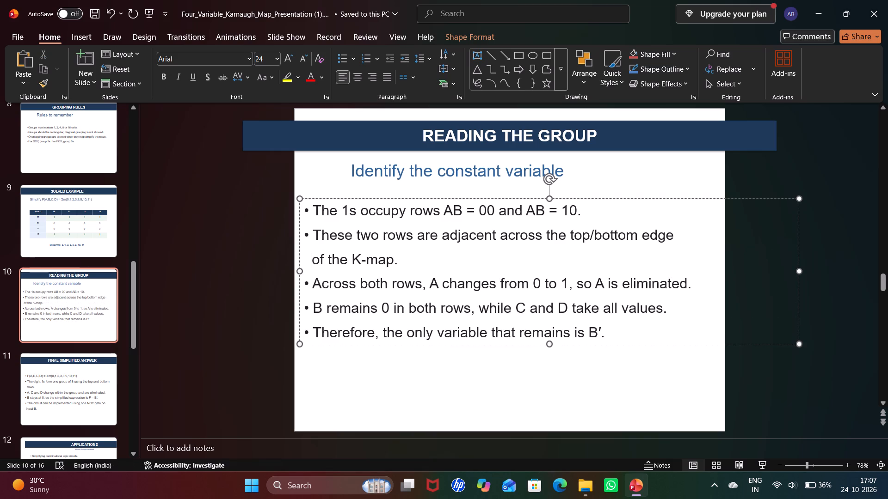
{"action": "key", "text": "space"}
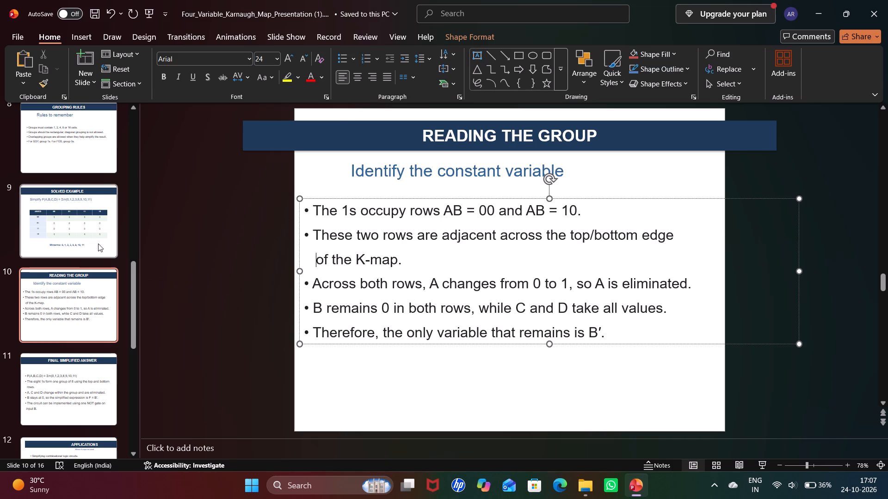
On slide 8, add two blank lines after the last bullet and set the font size there to 24.
{"action": "left_click", "coordinate": [70, 141]}
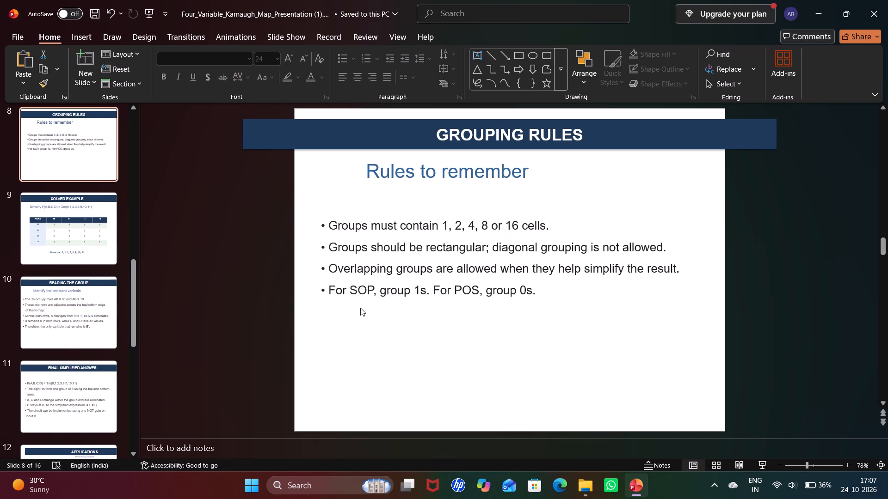
{"action": "left_click", "coordinate": [362, 310]}
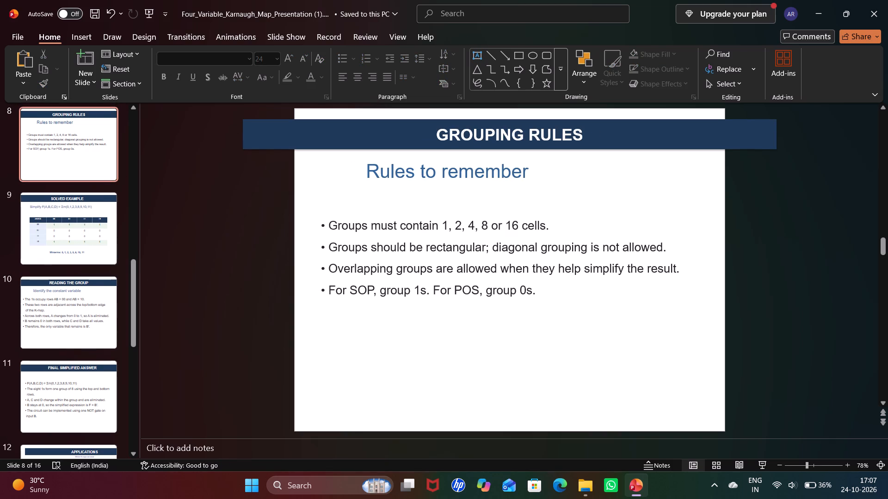
{"action": "left_click", "coordinate": [548, 293]}
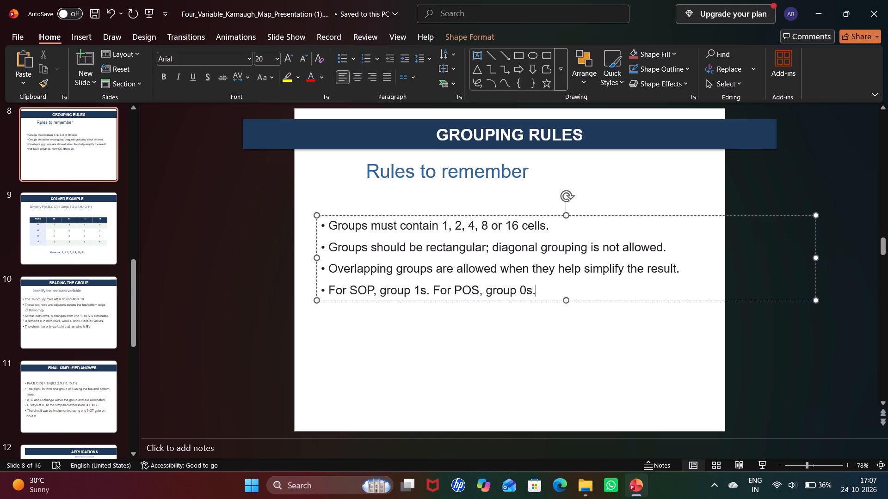
{"action": "left_click", "coordinate": [607, 291]}
{"action": "key", "text": "Return"}
{"action": "key", "text": "Return"}
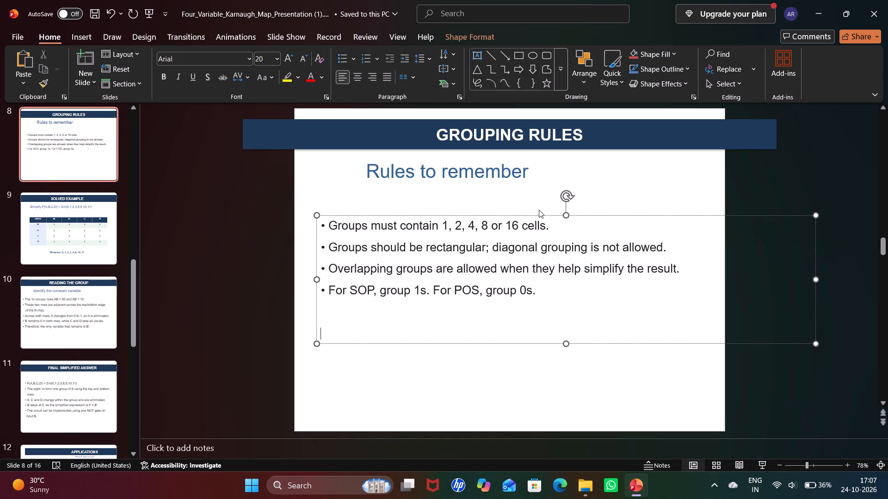
{"action": "left_click", "coordinate": [277, 57]}
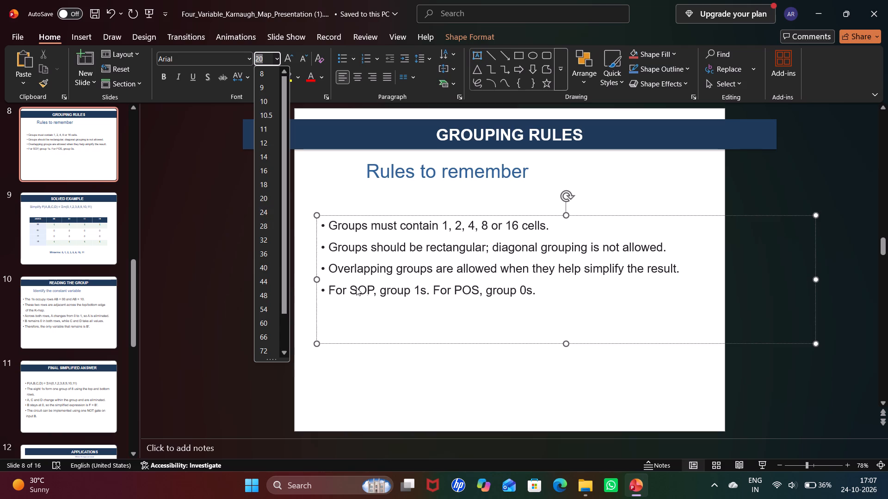
{"action": "left_click", "coordinate": [409, 319]}
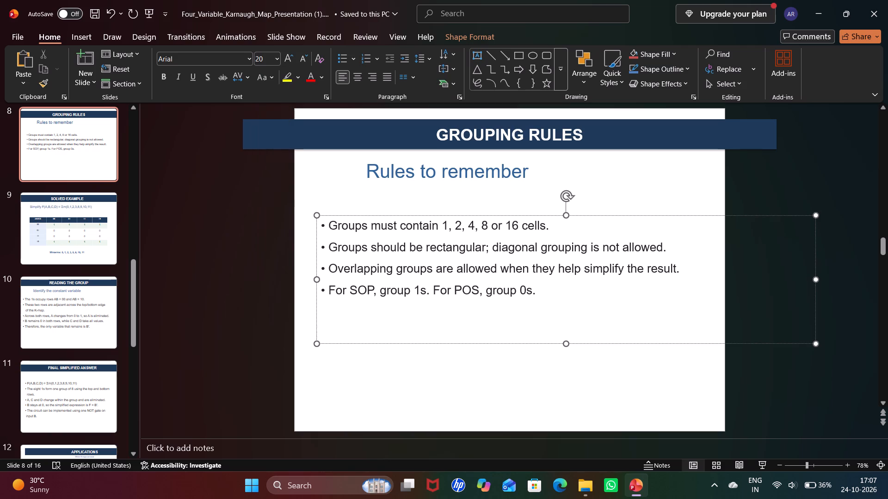
{"action": "left_click", "coordinate": [277, 57]}
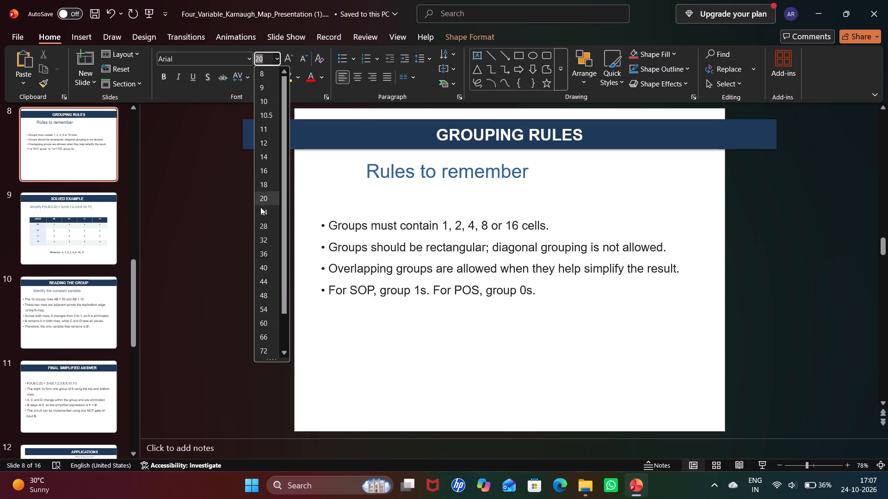
{"action": "left_click", "coordinate": [264, 213]}
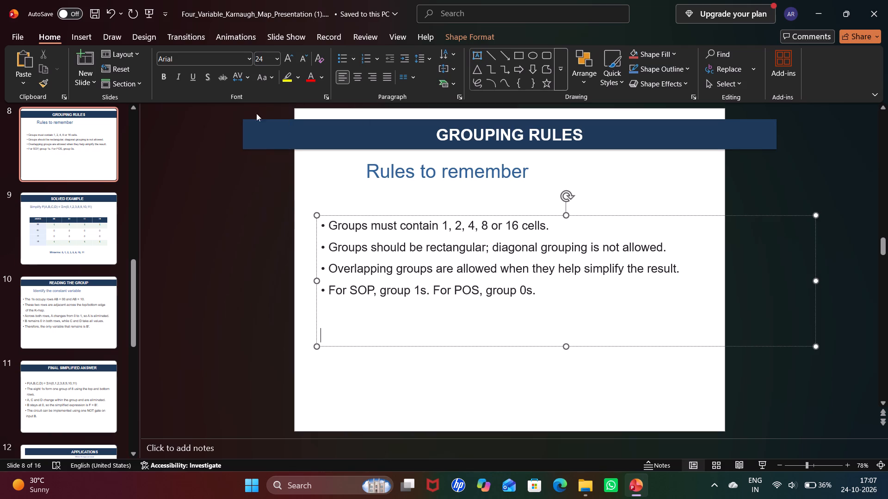
{"action": "left_click", "coordinate": [275, 60]}
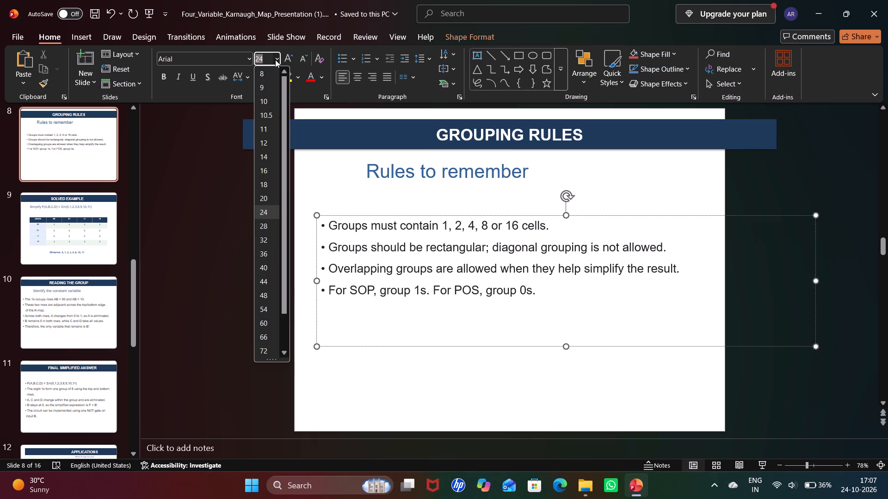
{"action": "left_click", "coordinate": [265, 210]}
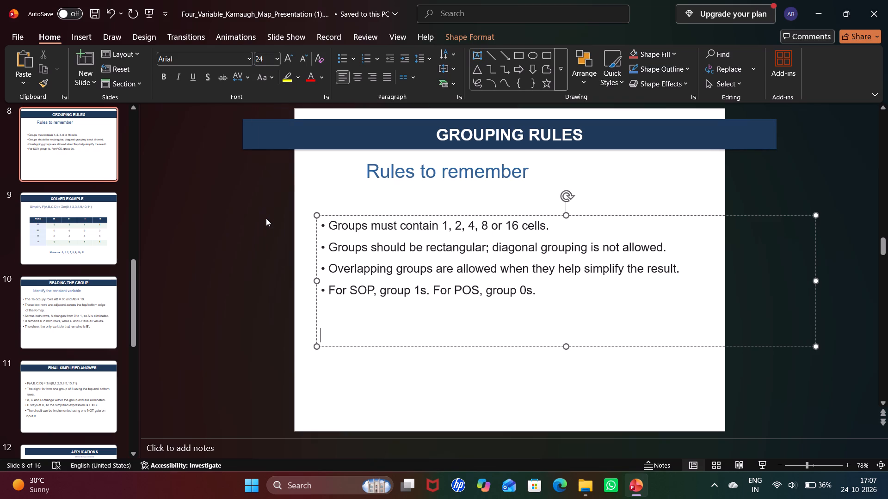
Look through slides 12 to 16, examining the layout of their banners, subtitles and text.
{"action": "scroll", "coordinate": [103, 416], "scroll_direction": "down", "scroll_amount": 1}
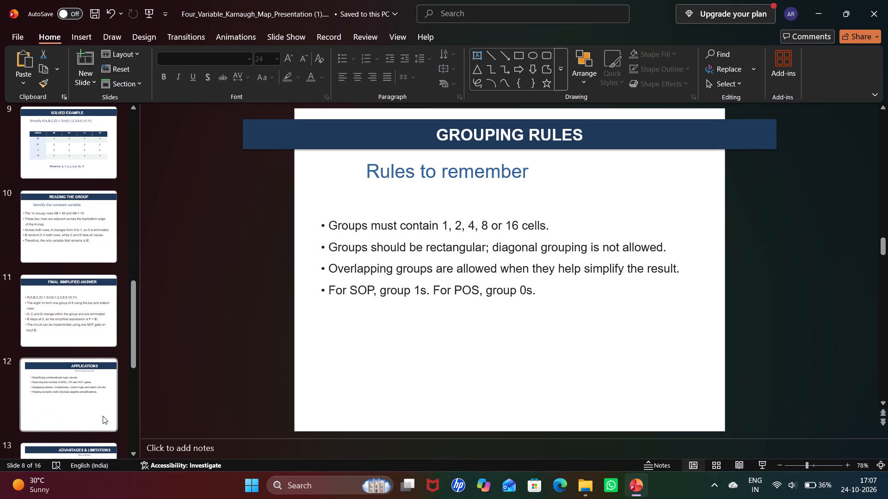
{"action": "scroll", "coordinate": [103, 416], "scroll_direction": "down", "scroll_amount": 1}
{"action": "left_click", "coordinate": [68, 388]}
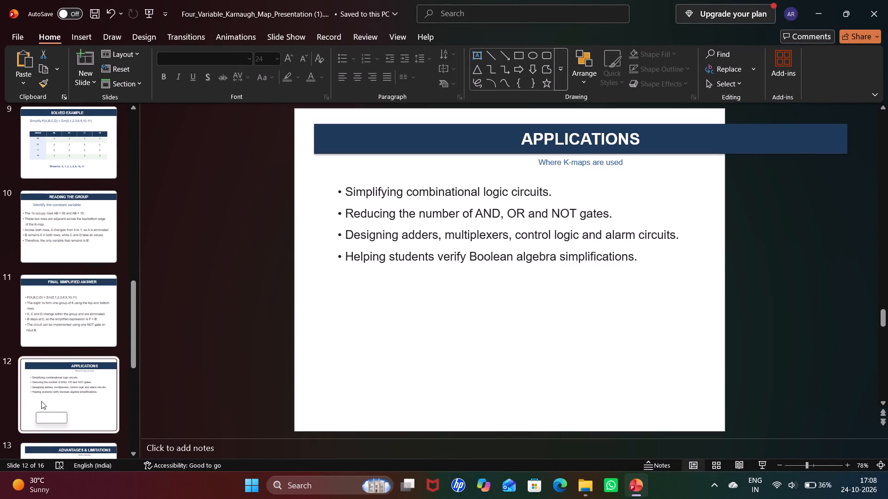
{"action": "scroll", "coordinate": [43, 400], "scroll_direction": "down", "scroll_amount": 1}
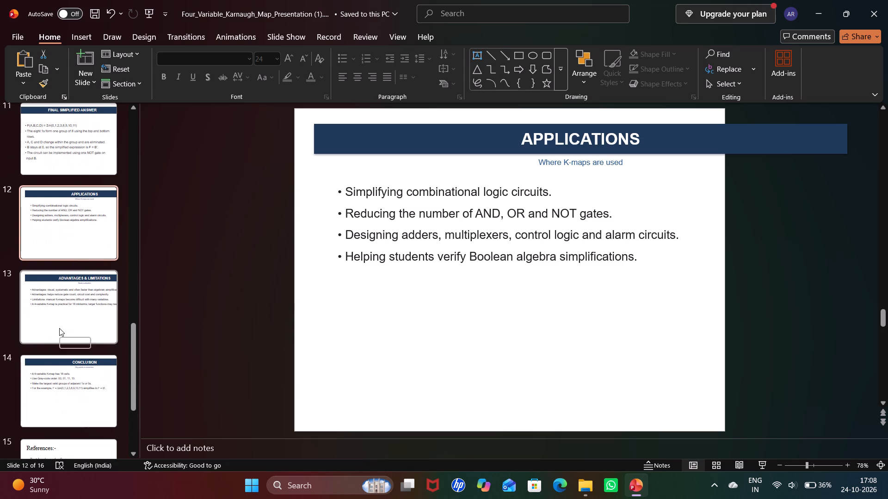
{"action": "left_click", "coordinate": [59, 328]}
{"action": "left_click", "coordinate": [59, 389]}
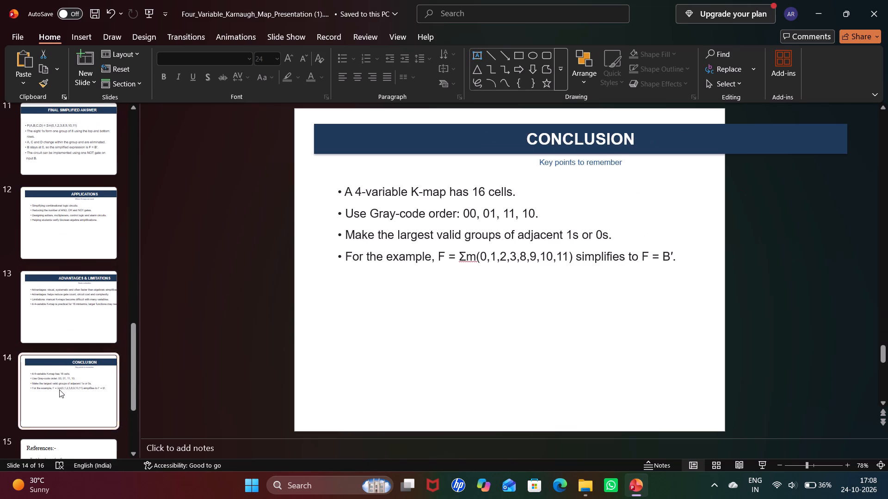
{"action": "scroll", "coordinate": [59, 389], "scroll_direction": "down", "scroll_amount": 2}
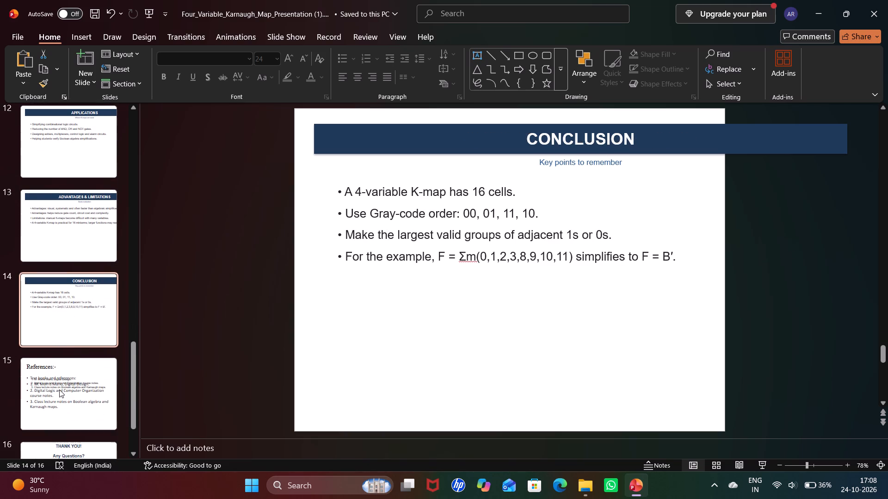
{"action": "scroll", "coordinate": [59, 389], "scroll_direction": "down", "scroll_amount": 1}
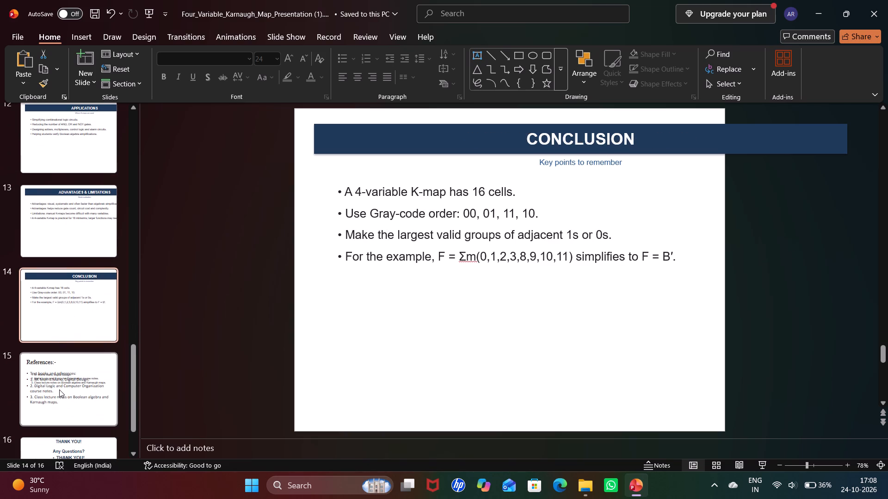
{"action": "scroll", "coordinate": [59, 389], "scroll_direction": "down", "scroll_amount": 1}
{"action": "left_click", "coordinate": [59, 389]}
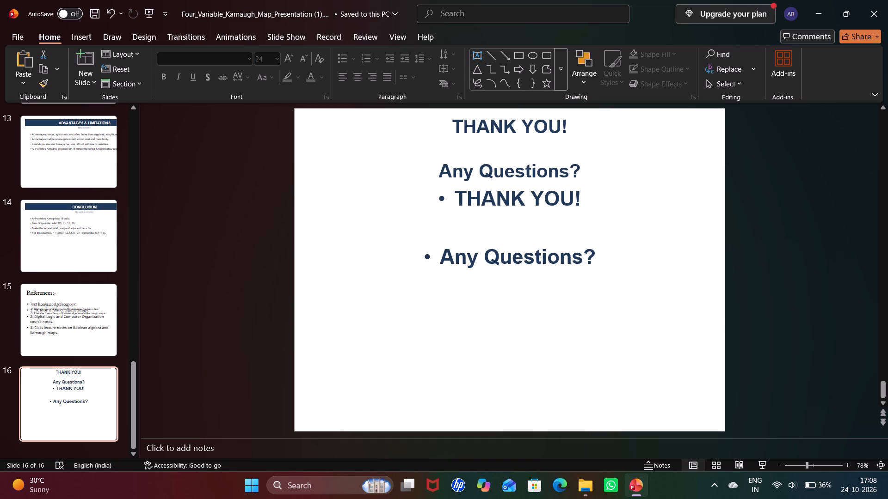
On slide 16, demote the bulleted "THANK YOU!" and "Any Questions?" lines to lower list levels.
{"action": "left_click_drag", "start_coordinate": [444, 199], "coordinate": [464, 257]}
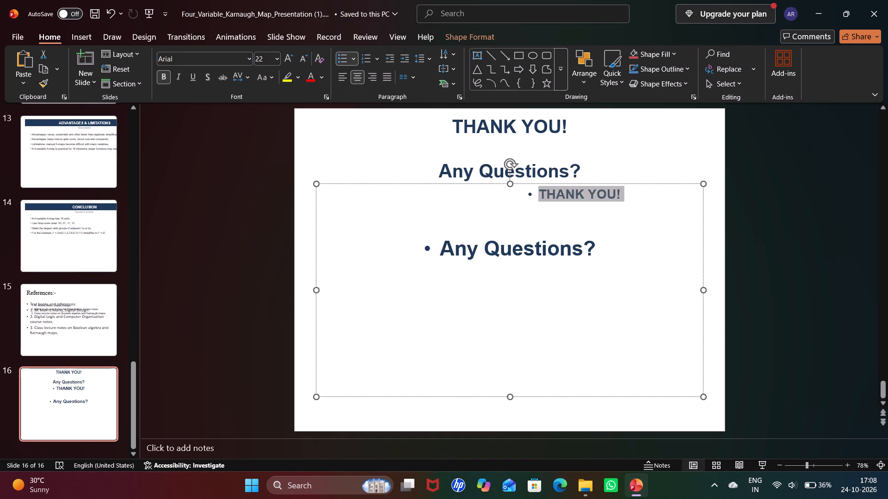
{"action": "left_click_drag", "start_coordinate": [430, 247], "coordinate": [447, 247]}
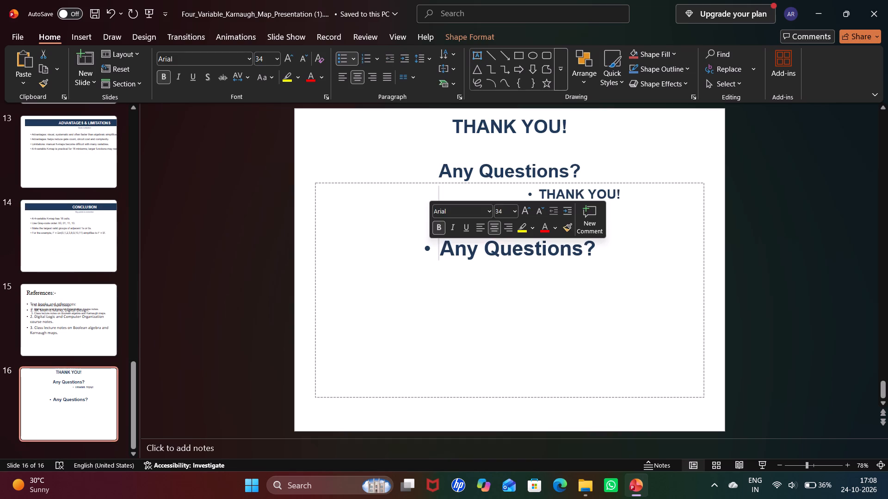
{"action": "left_click_drag", "start_coordinate": [447, 247], "coordinate": [436, 274]}
{"action": "left_click_drag", "start_coordinate": [436, 274], "coordinate": [385, 262]}
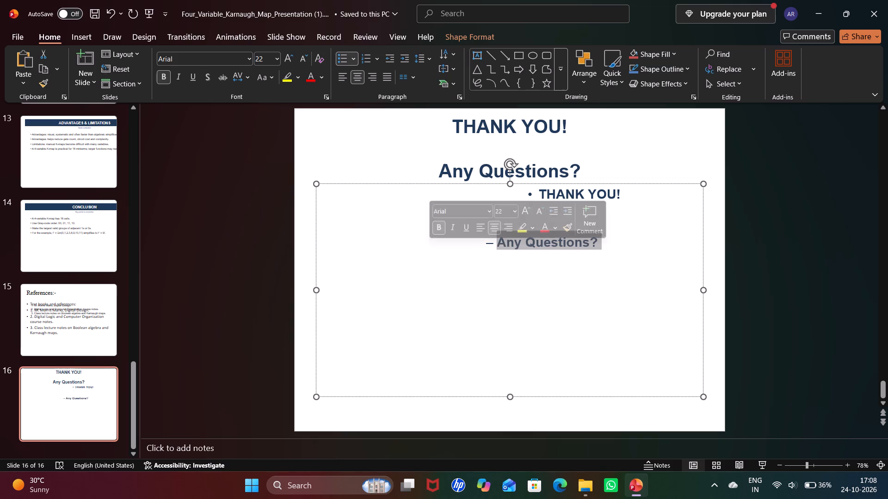
Delete the duplicate bulleted "Any Questions?" line from the lower text box on slide 16.
{"action": "left_click_drag", "start_coordinate": [404, 264], "coordinate": [487, 241]}
{"action": "double_click", "coordinate": [487, 241]}
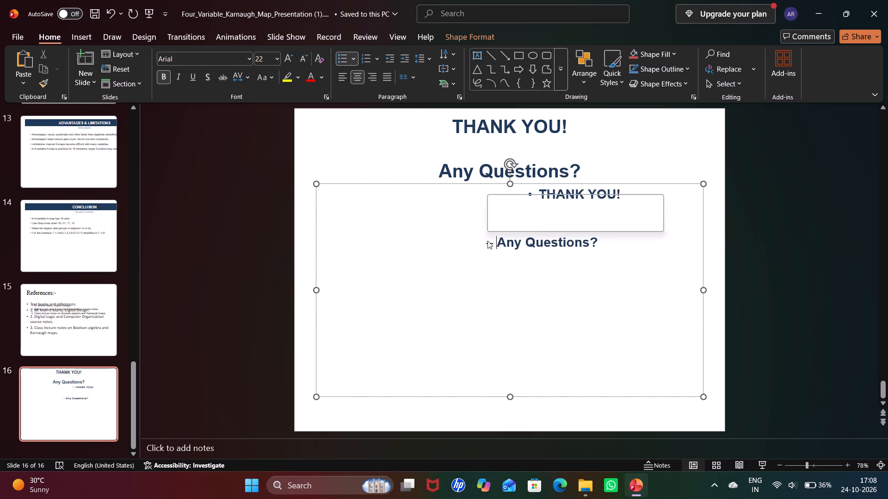
{"action": "key", "text": "Delete"}
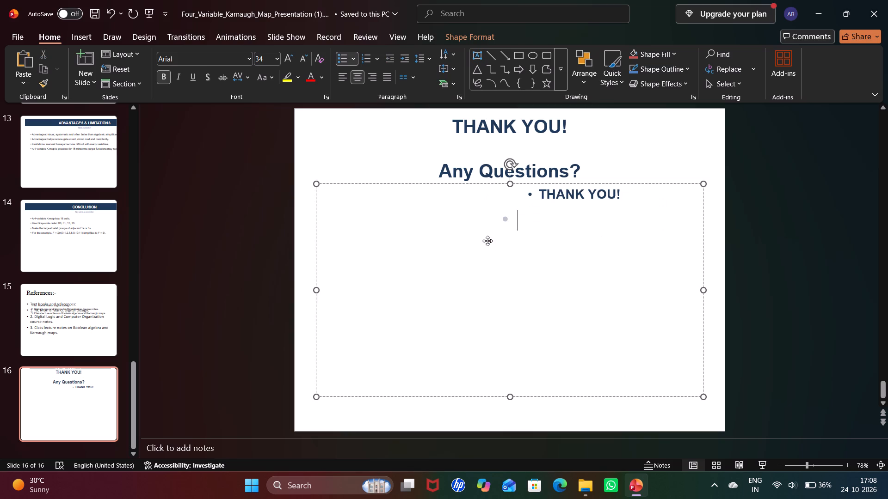
Delete the duplicate bulleted "THANK YOU!" text from the lower text box on slide 16.
{"action": "double_click", "coordinate": [545, 189]}
{"action": "key", "text": "Home"}
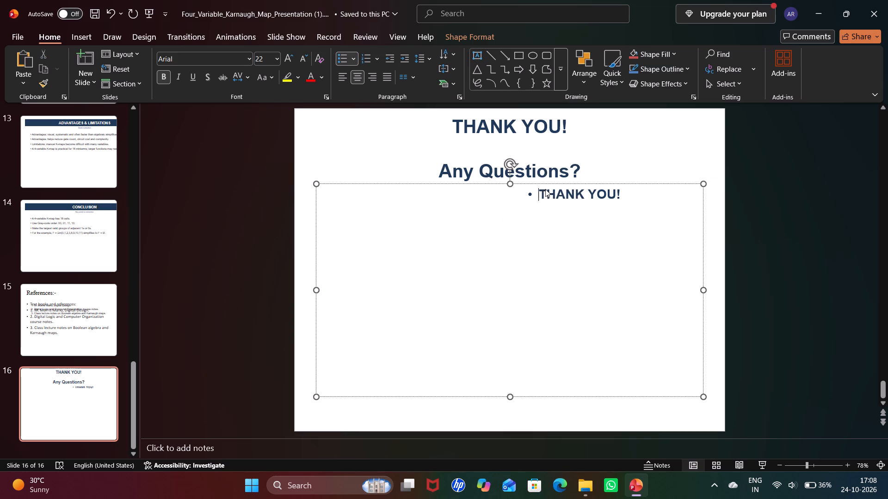
{"action": "double_click", "coordinate": [545, 189]}
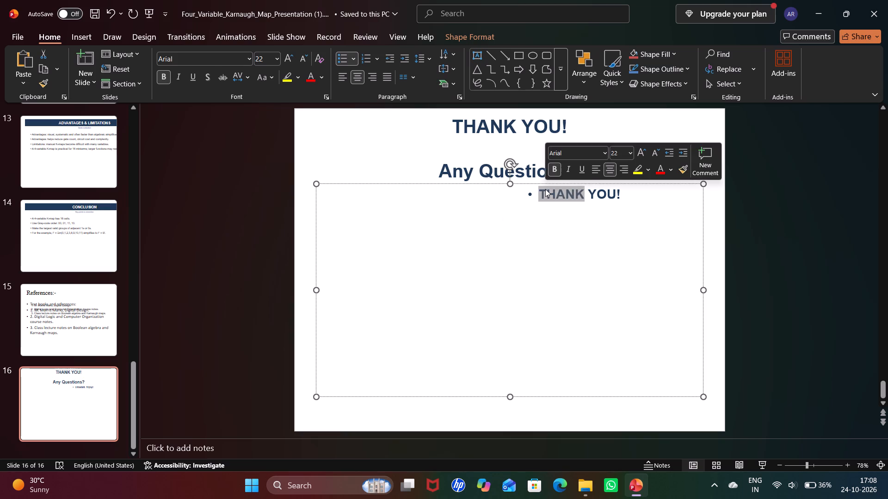
{"action": "key", "text": "Delete"}
{"action": "double_click", "coordinate": [545, 189]}
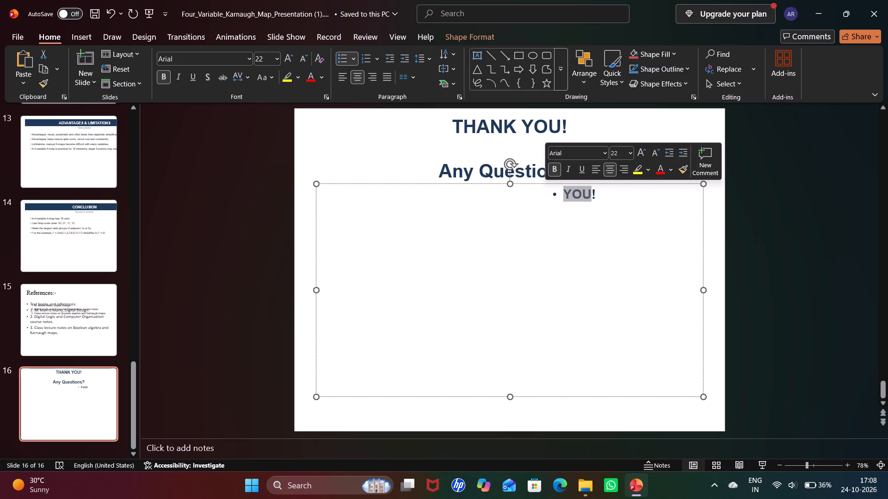
{"action": "key", "text": "Delete"}
{"action": "double_click", "coordinate": [545, 189]}
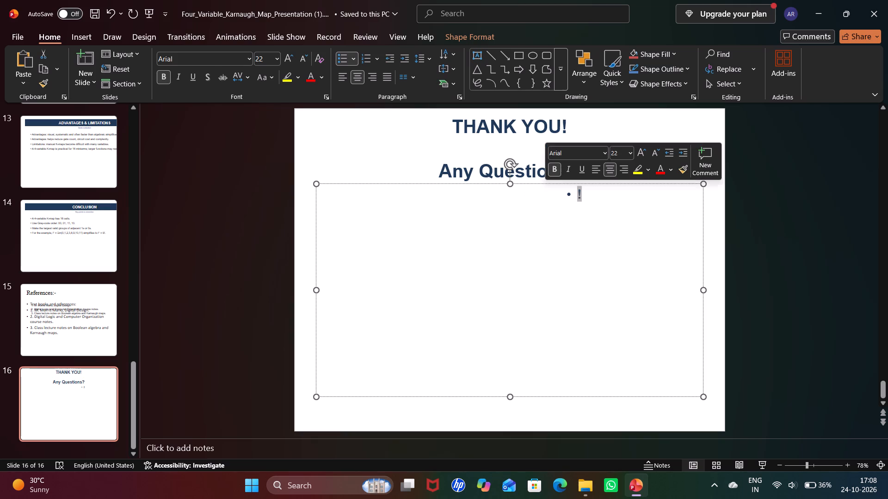
{"action": "key", "text": "Delete"}
{"action": "double_click", "coordinate": [545, 189]}
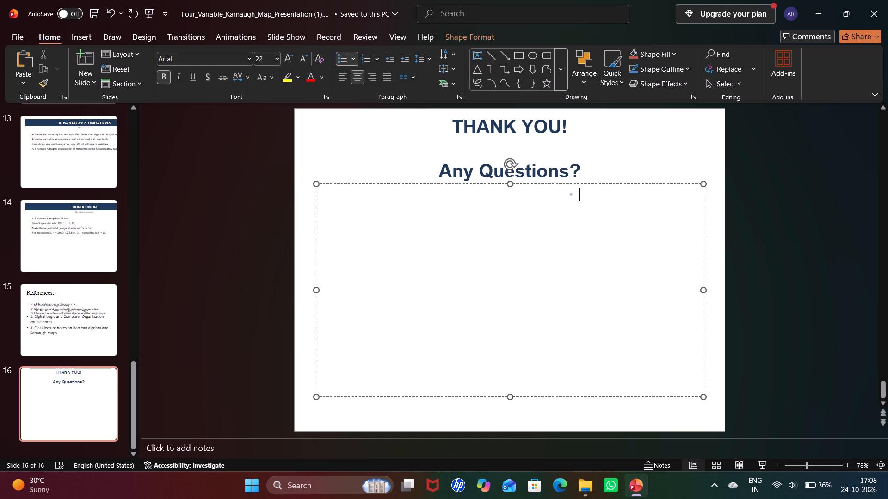
{"action": "left_click", "coordinate": [536, 186]}
{"action": "left_click", "coordinate": [574, 197]}
Move the title box with "THANK YOU!" and "Any Questions?" down toward the middle of slide 16.
{"action": "left_click", "coordinate": [449, 122]}
{"action": "left_click_drag", "start_coordinate": [449, 122], "coordinate": [439, 210]}
Set the font size of the "THANK YOU!" line in the slide 16 title to 40.
{"action": "left_click_drag", "start_coordinate": [434, 213], "coordinate": [604, 216]}
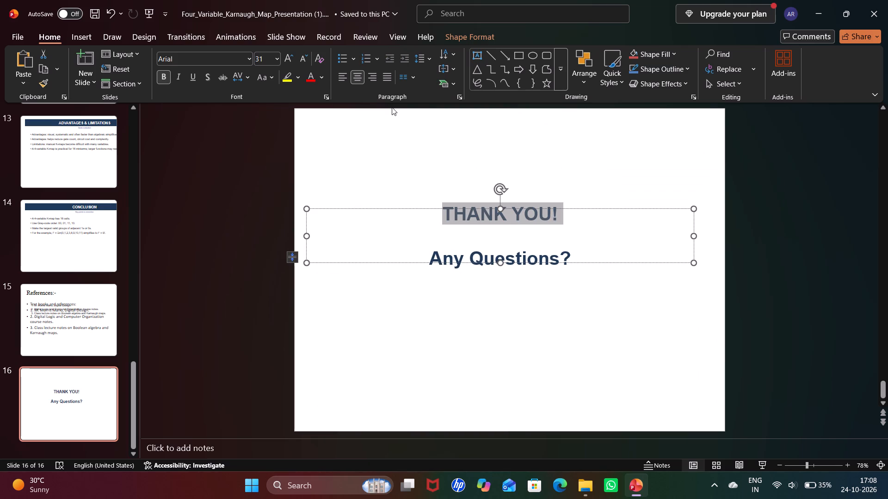
{"action": "left_click", "coordinate": [277, 58]}
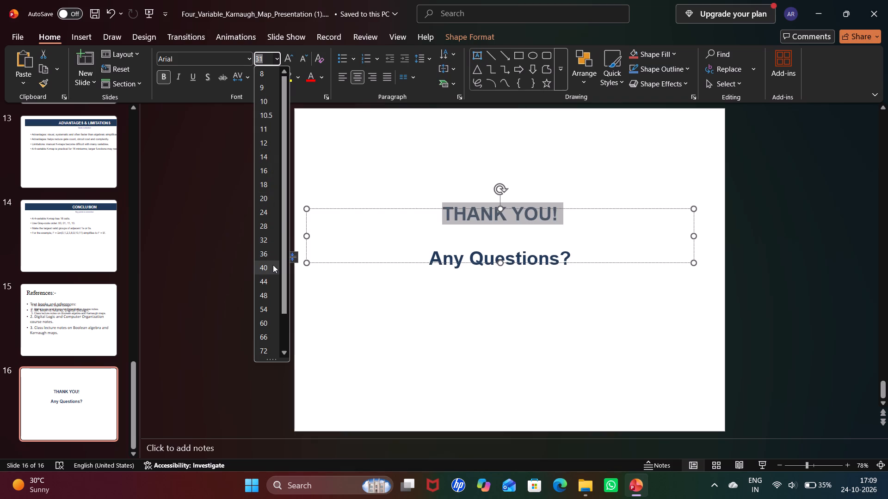
{"action": "left_click", "coordinate": [268, 270]}
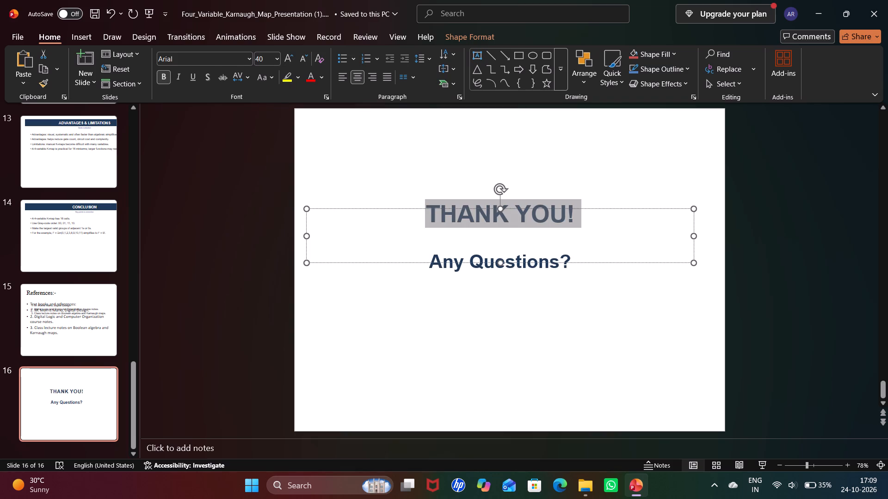
Shift the slide 16 title box slightly so it is centred horizontally on the slide.
{"action": "left_click_drag", "start_coordinate": [429, 262], "coordinate": [436, 268]}
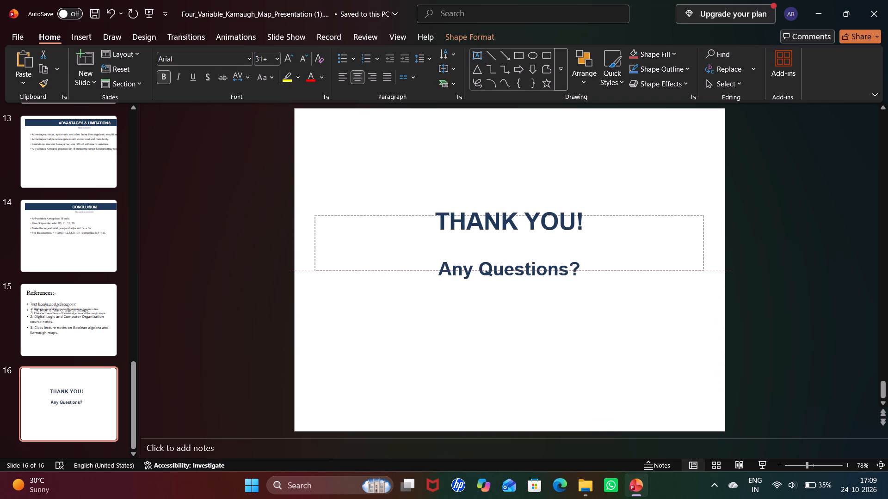
{"action": "left_click_drag", "start_coordinate": [436, 268], "coordinate": [438, 268]}
{"action": "left_click_drag", "start_coordinate": [438, 268], "coordinate": [440, 268]}
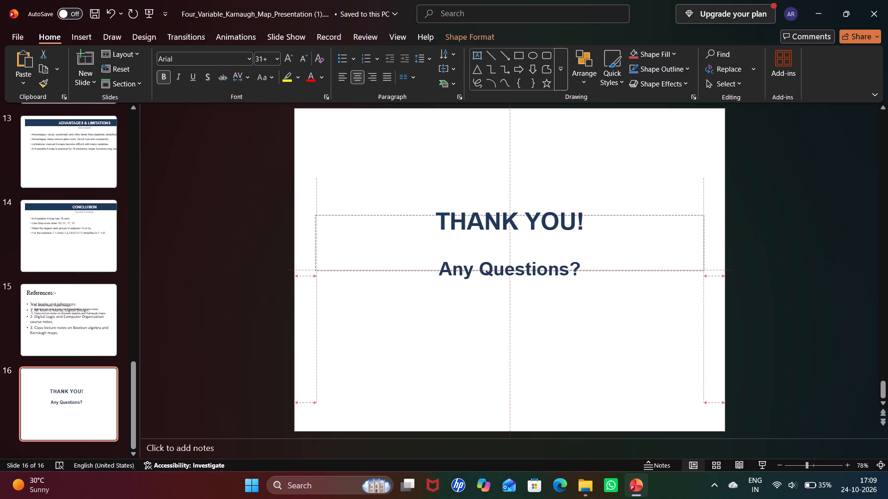
{"action": "left_click_drag", "start_coordinate": [440, 268], "coordinate": [441, 269]}
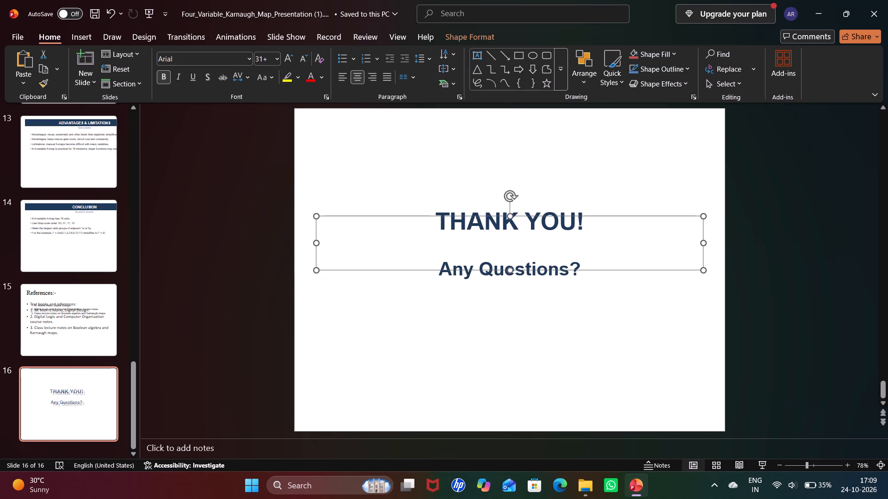
Delete the "Any Questions?" line and the blank line above it, leaving only "THANK YOU!" in the slide 16 title.
{"action": "left_click", "coordinate": [437, 270]}
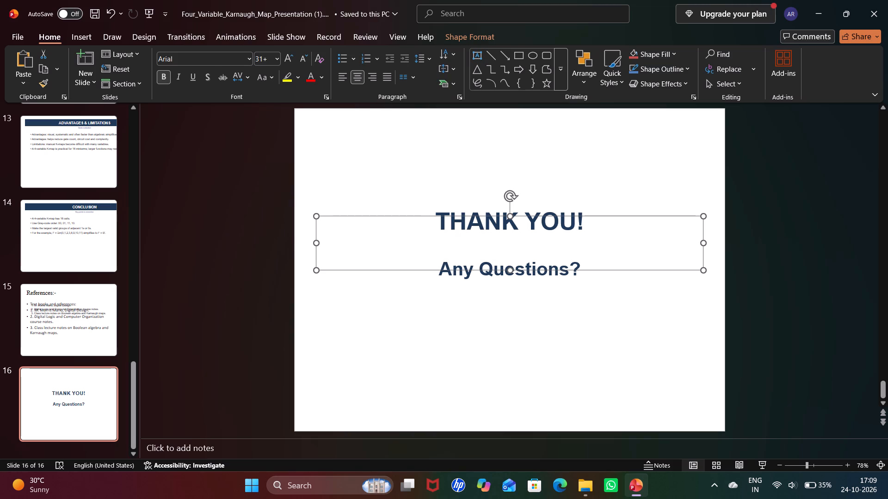
{"action": "left_click", "coordinate": [582, 270]}
{"action": "left_click", "coordinate": [452, 270]}
{"action": "left_click", "coordinate": [583, 266]}
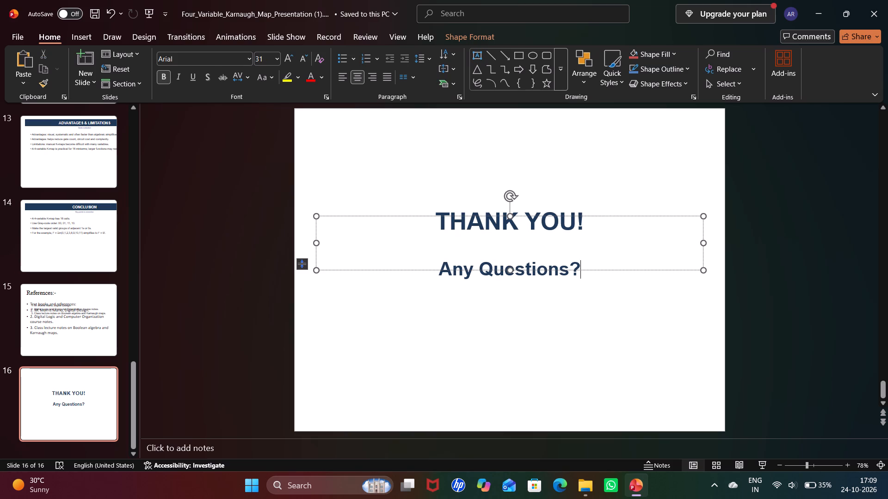
{"action": "key", "text": "BackSpace"}
{"action": "key", "text": "BackSpace"}
{"action": "key", "text": "BackSpace"}
{"action": "key", "text": "BackSpace"}
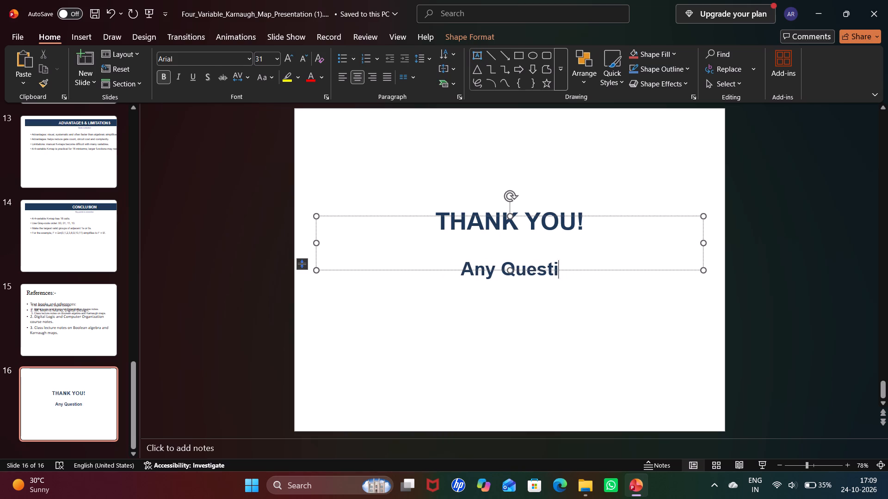
{"action": "key", "text": "BackSpace"}
{"action": "key", "text": "BackSpace"}
{"action": "key", "text": "BackSpace"}
{"action": "key", "text": "BackSpace"}
{"action": "key", "text": "BackSpace"}
{"action": "key", "text": "BackSpace"}
{"action": "key", "text": "BackSpace"}
{"action": "key", "text": "BackSpace"}
{"action": "key", "text": "BackSpace"}
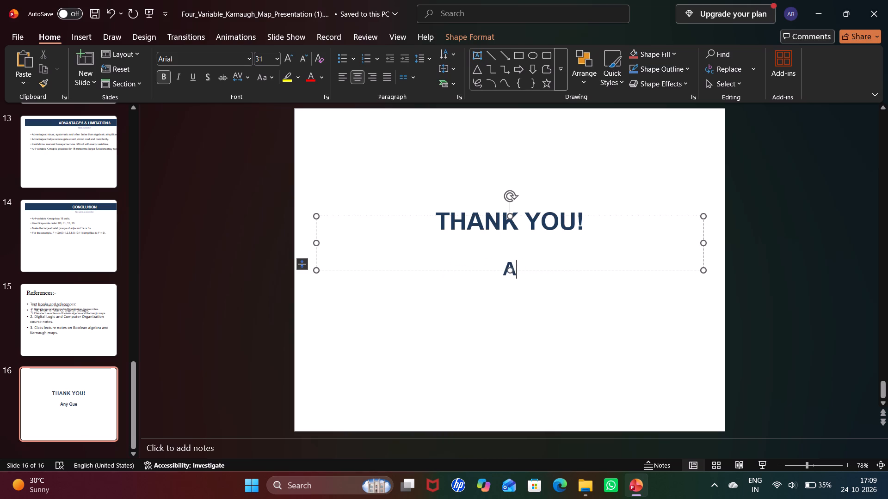
{"action": "key", "text": "BackSpace"}
{"action": "key", "text": "BackSpace"}
{"action": "key", "text": "BackSpace"}
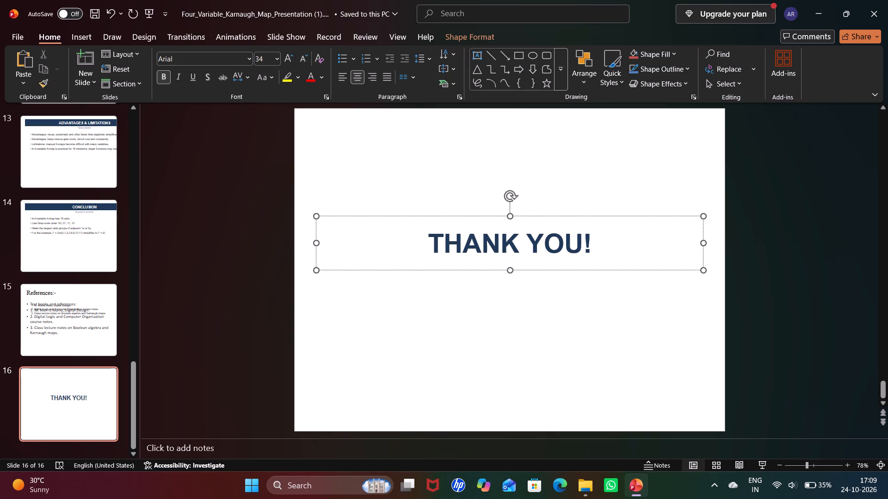
Set the font size to 44 on the empty bulleted line of the body text box overlapping "THANK YOU!".
{"action": "left_click", "coordinate": [430, 237]}
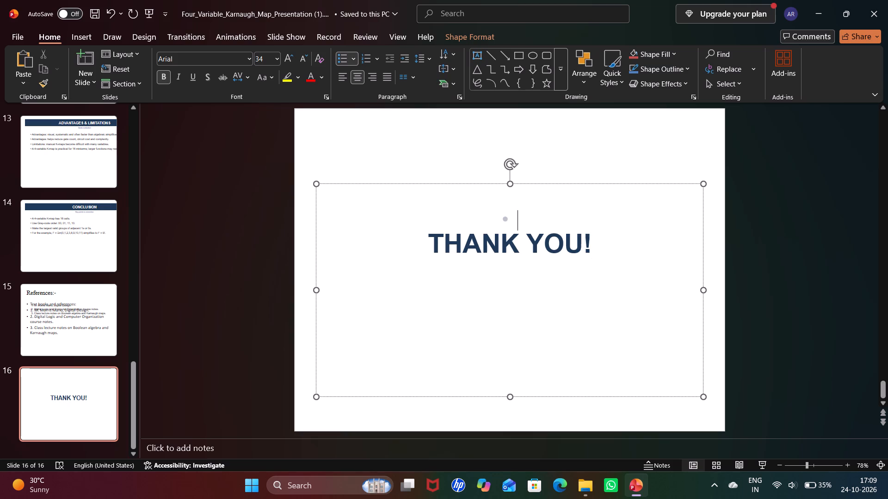
{"action": "left_click", "coordinate": [271, 61]}
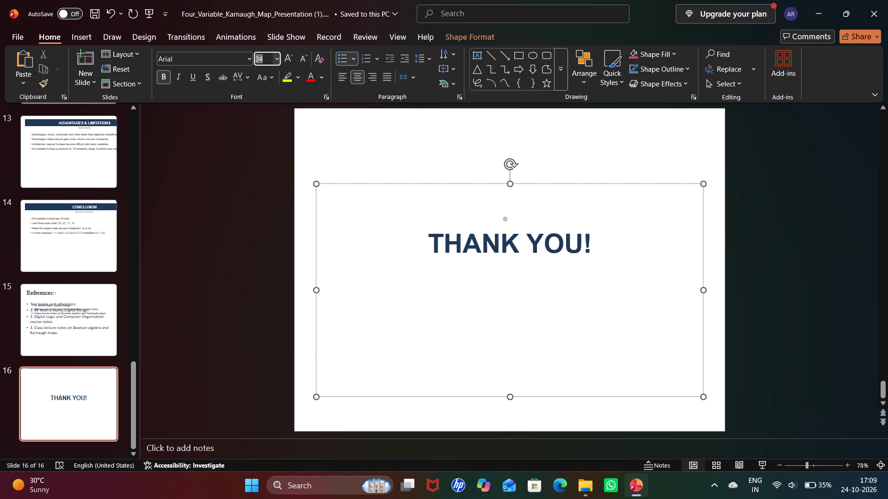
{"action": "left_click", "coordinate": [275, 60]}
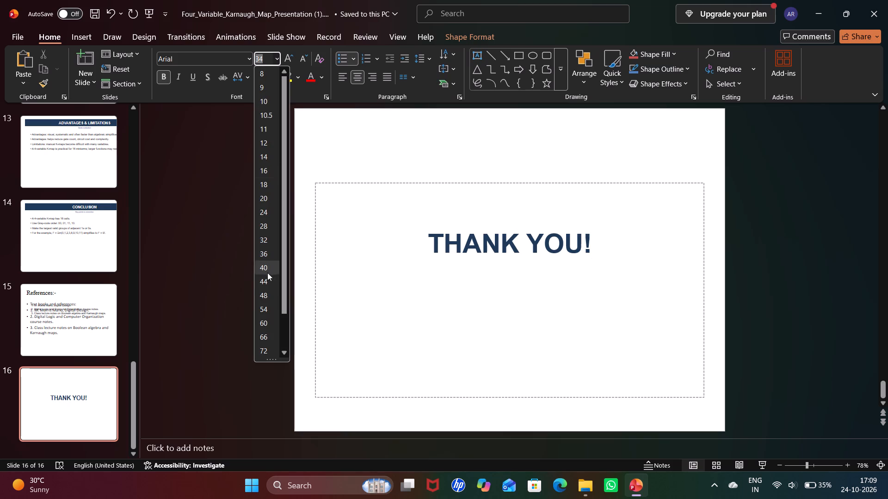
{"action": "left_click", "coordinate": [265, 282]}
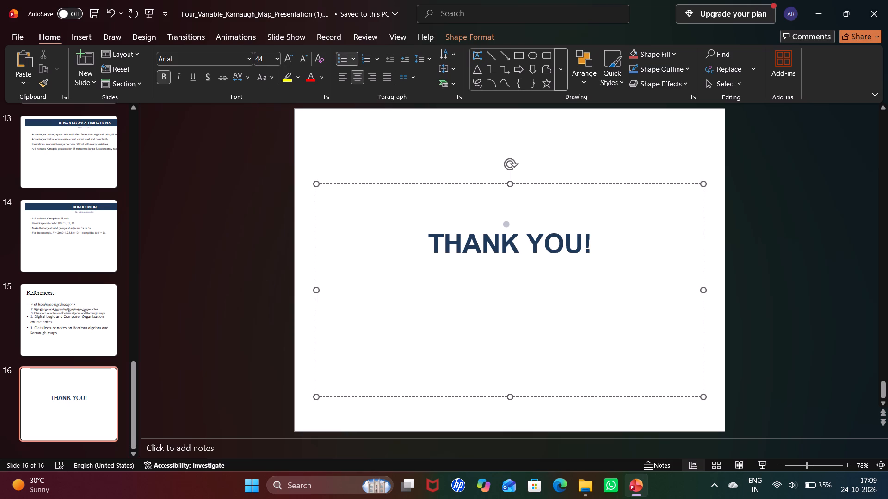
Remove the bullet from the empty line in the body text box overlapping "THANK YOU!" on slide 16.
{"action": "left_click", "coordinate": [477, 245]}
{"action": "double_click", "coordinate": [607, 244]}
{"action": "left_click_drag", "start_coordinate": [607, 244], "coordinate": [431, 244]}
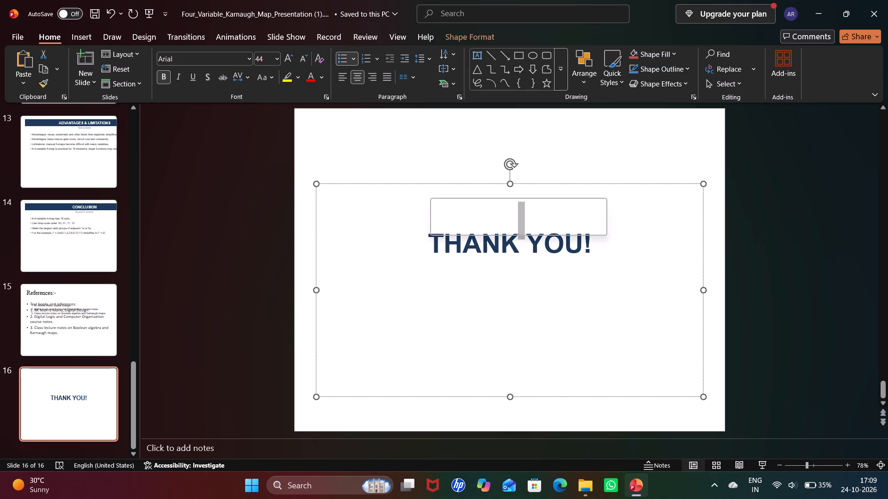
{"action": "left_click_drag", "start_coordinate": [431, 244], "coordinate": [410, 242]}
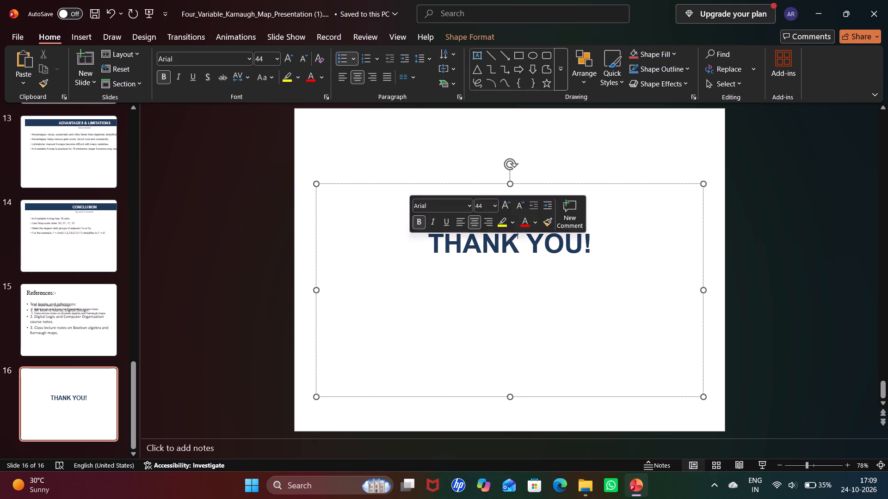
{"action": "left_click", "coordinate": [410, 242]}
{"action": "left_click_drag", "start_coordinate": [410, 242], "coordinate": [567, 234]}
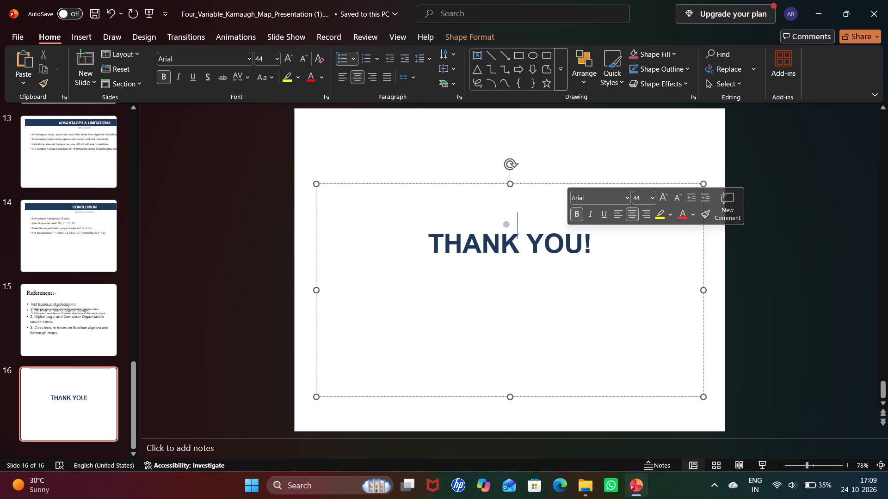
{"action": "left_click", "coordinate": [595, 241]}
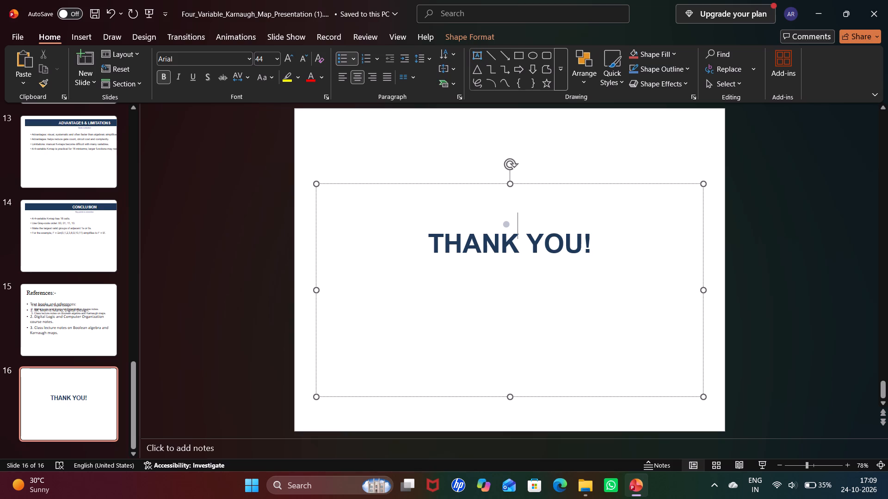
{"action": "key", "text": "BackSpace"}
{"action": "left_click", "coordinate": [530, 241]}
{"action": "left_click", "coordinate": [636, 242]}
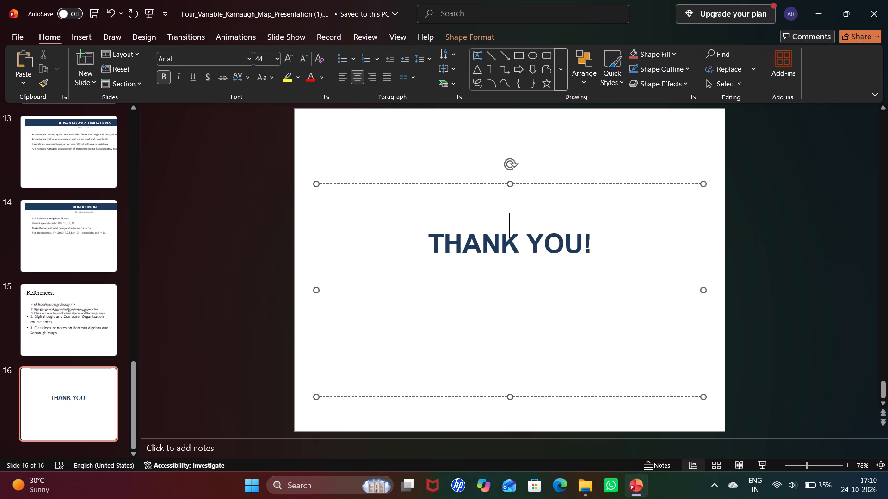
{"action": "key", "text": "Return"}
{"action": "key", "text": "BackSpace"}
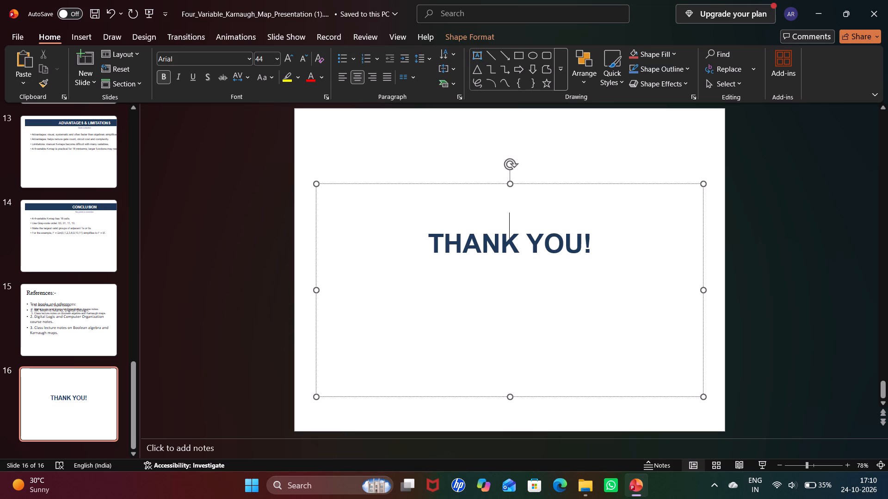
Set the font size to 18 on the empty line of the body text box overlapping "THANK YOU!" on slide 16.
{"action": "left_click", "coordinate": [490, 231]}
{"action": "left_click_drag", "start_coordinate": [490, 231], "coordinate": [464, 243]}
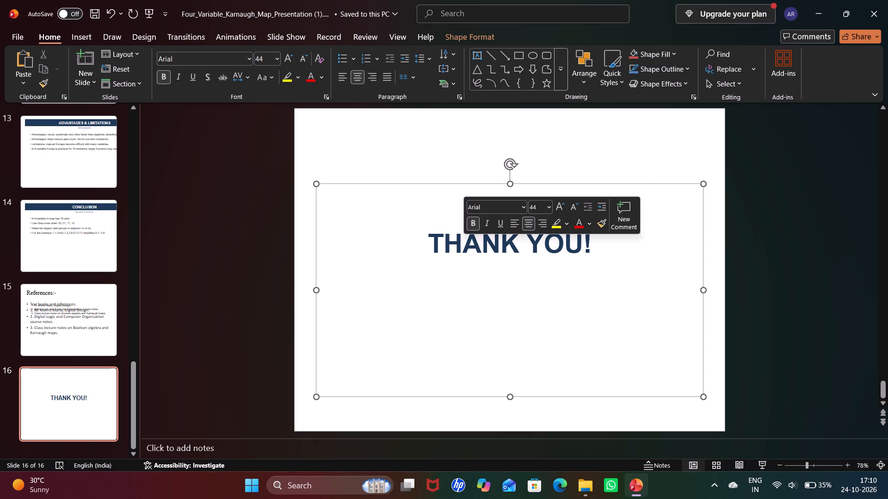
{"action": "left_click", "coordinate": [550, 207]}
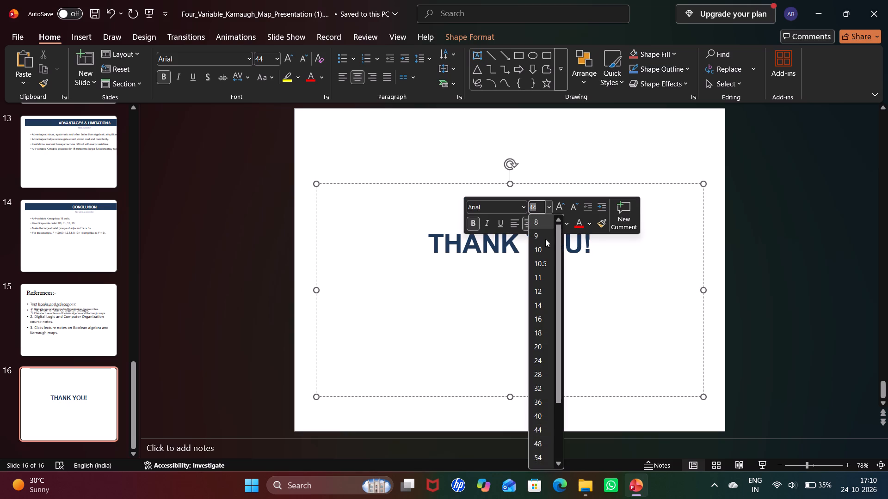
{"action": "left_click", "coordinate": [543, 330]}
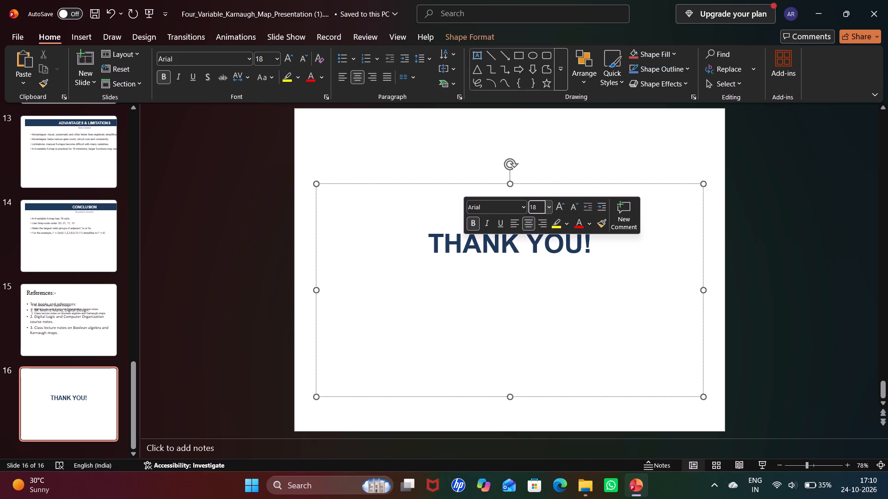
{"action": "left_click", "coordinate": [440, 240]}
{"action": "left_click_drag", "start_coordinate": [440, 240], "coordinate": [554, 243]}
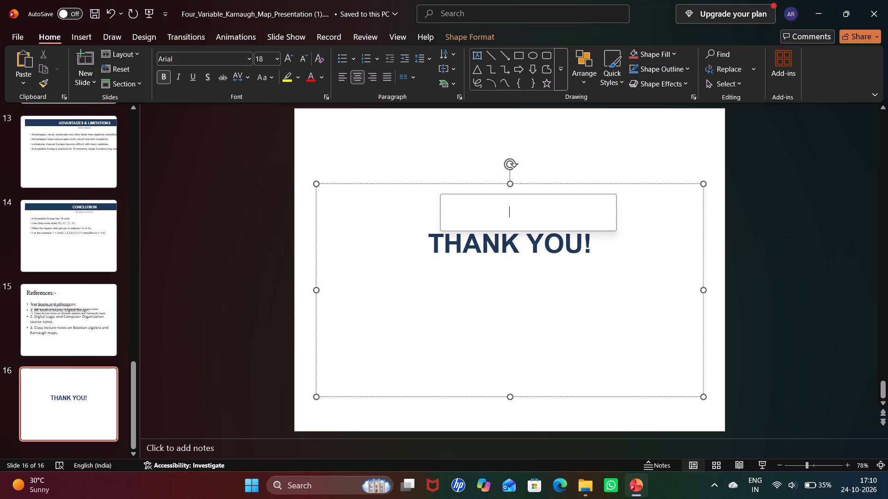
{"action": "left_click_drag", "start_coordinate": [554, 243], "coordinate": [554, 245]}
{"action": "left_click", "coordinate": [220, 302]}
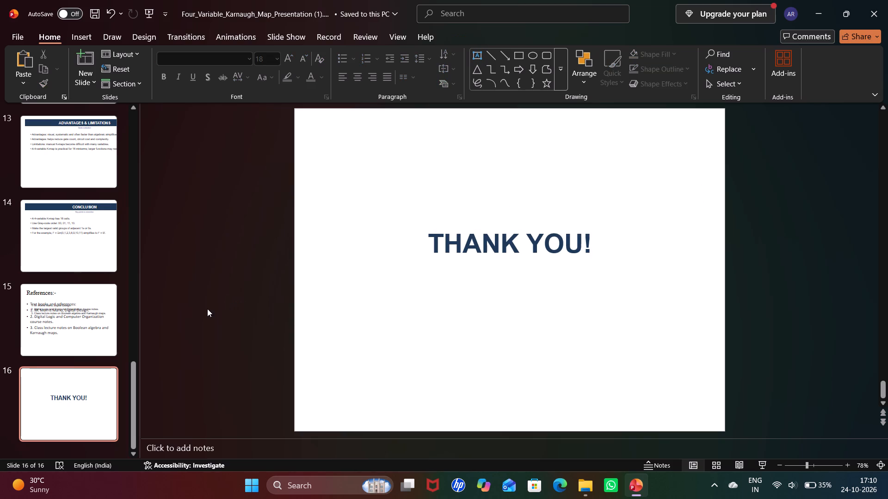
On slide 15, delete the line "1. M. Morris Mano, Digital Design." from the smaller-text box overlapping the bulleted references.
{"action": "left_click", "coordinate": [79, 331]}
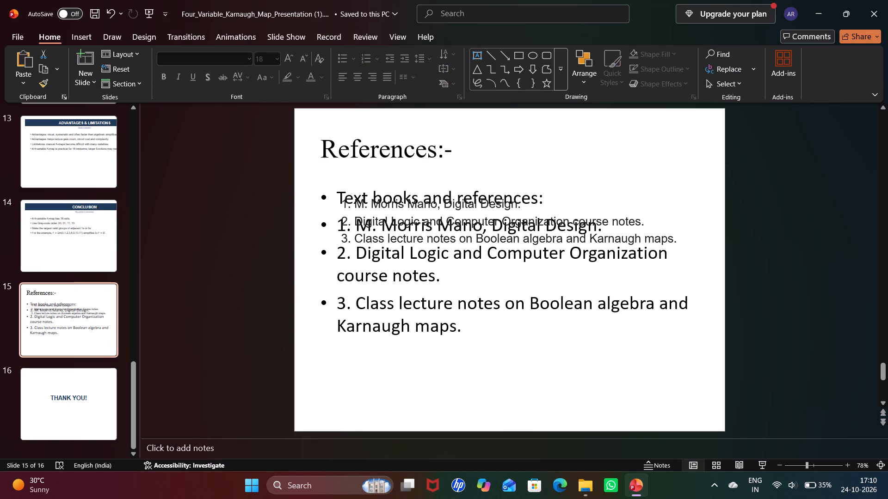
{"action": "left_click", "coordinate": [355, 152]}
{"action": "left_click_drag", "start_coordinate": [355, 152], "coordinate": [462, 160]}
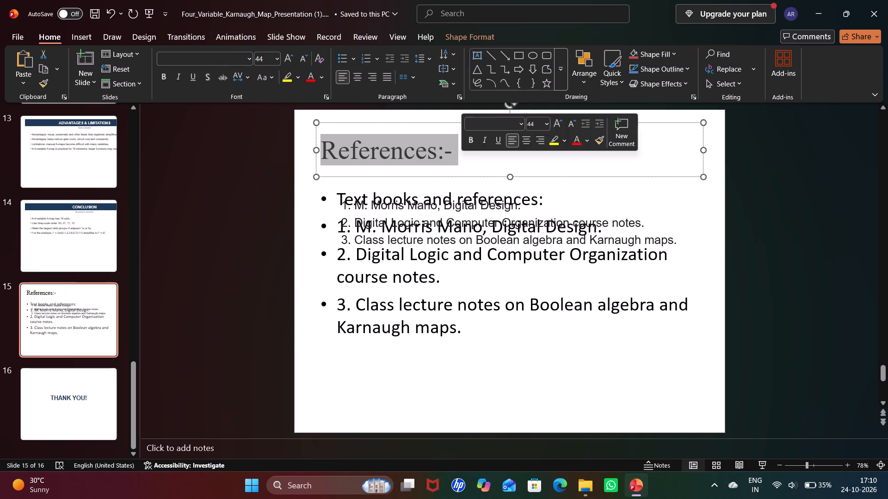
{"action": "left_click", "coordinate": [319, 201]}
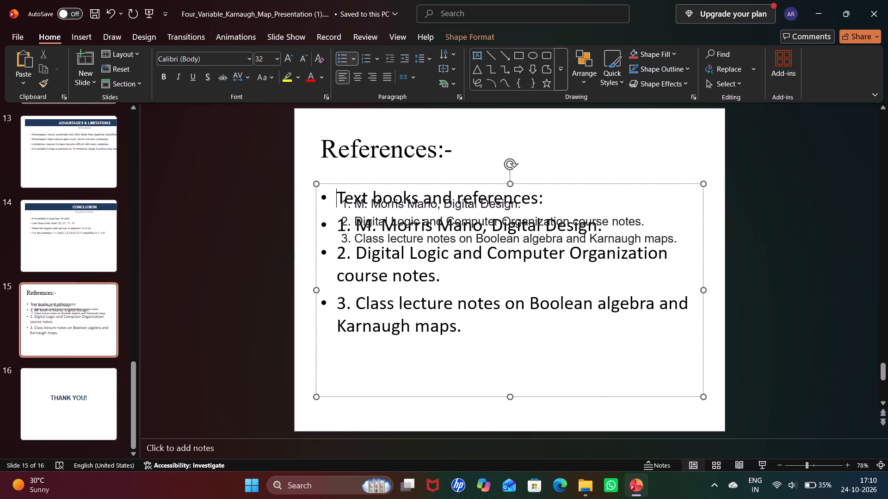
{"action": "left_click", "coordinate": [549, 200]}
{"action": "left_click", "coordinate": [549, 200]}
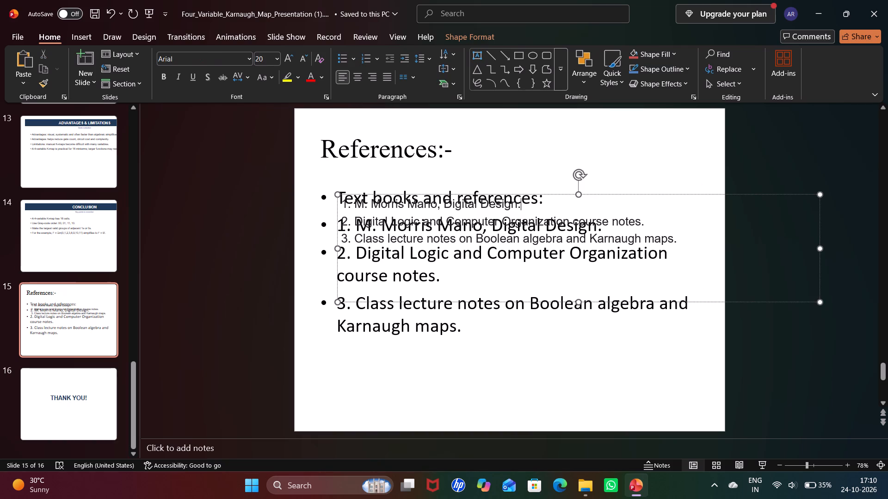
{"action": "left_click", "coordinate": [546, 198]}
{"action": "double_click", "coordinate": [546, 198]}
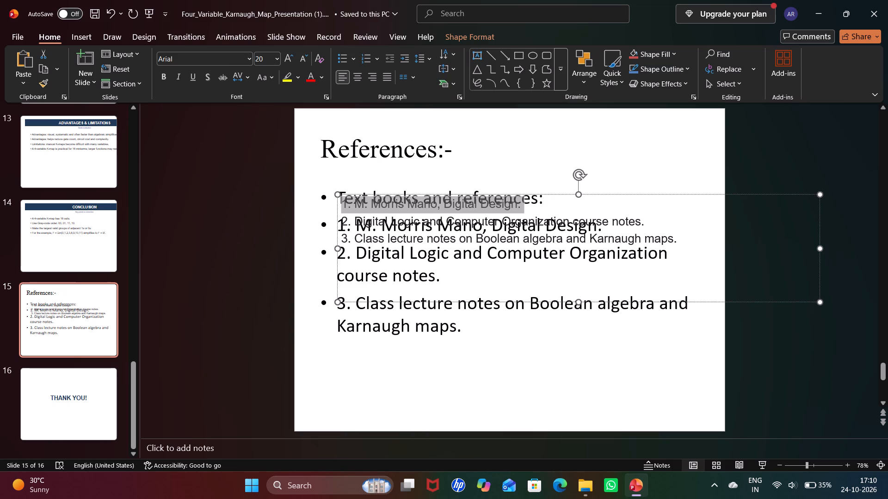
{"action": "key", "text": "ctrl+c"}
{"action": "key", "text": "Delete"}
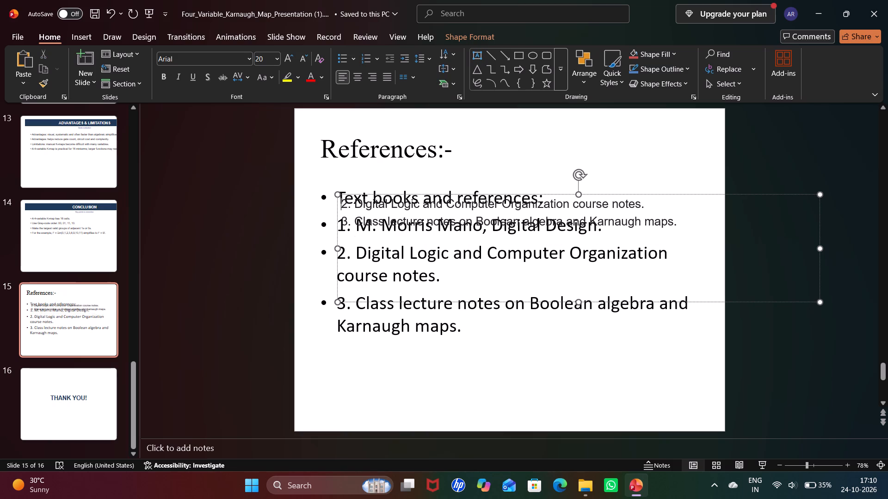
Insert two blank lines above the remaining references in the smaller-text box on slide 15.
{"action": "key", "text": "Return"}
{"action": "key", "text": "Return"}
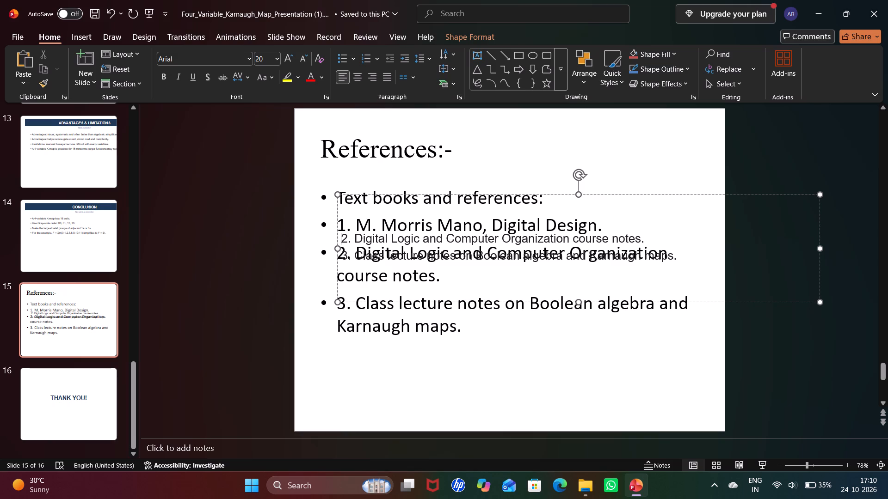
Move the smaller-text references box down so that it sits below the bulleted list on slide 15.
{"action": "left_click", "coordinate": [569, 201]}
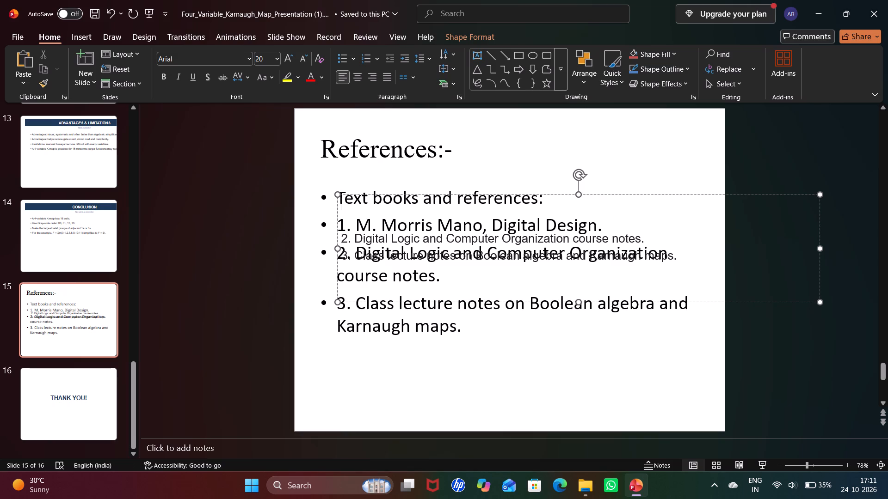
{"action": "left_click_drag", "start_coordinate": [341, 239], "coordinate": [621, 232]}
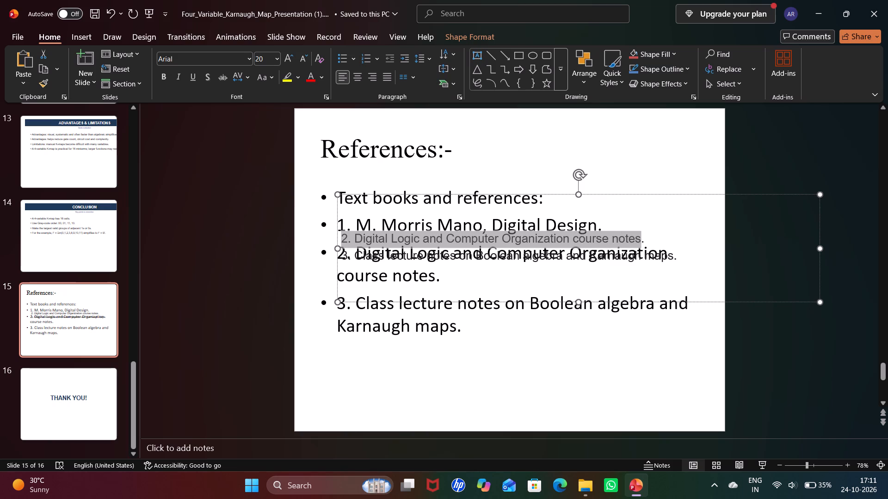
{"action": "left_click_drag", "start_coordinate": [621, 232], "coordinate": [663, 230]}
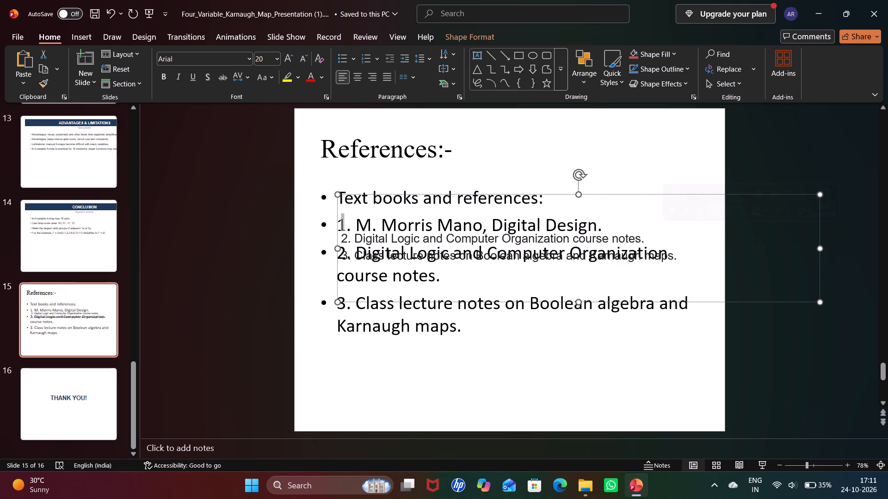
{"action": "left_click_drag", "start_coordinate": [339, 237], "coordinate": [402, 241]}
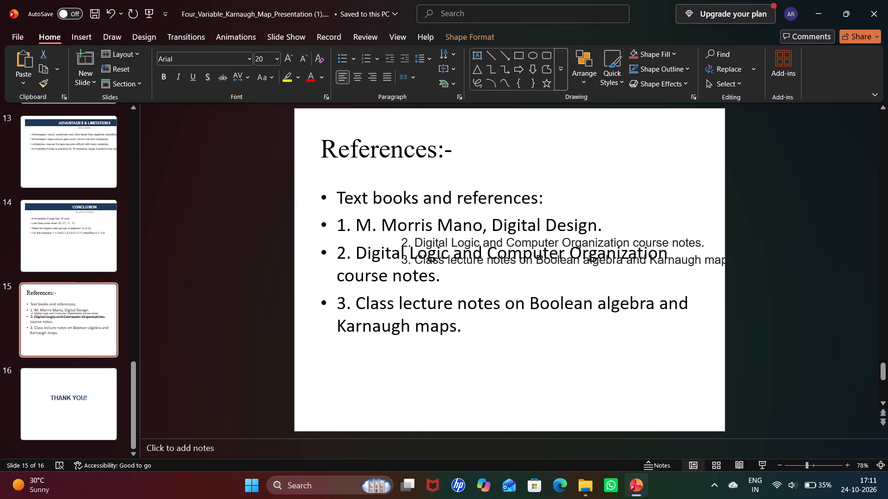
{"action": "left_click_drag", "start_coordinate": [402, 241], "coordinate": [338, 378]}
Delete the two remaining duplicate reference lines, numbered 2 and 3, from the smaller-text box on slide 15.
{"action": "left_click_drag", "start_coordinate": [345, 378], "coordinate": [376, 404]}
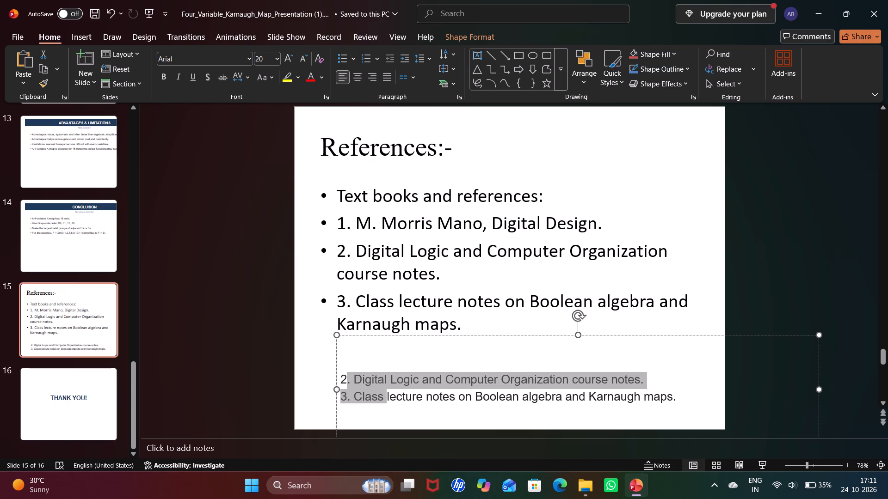
{"action": "left_click_drag", "start_coordinate": [376, 404], "coordinate": [679, 399]}
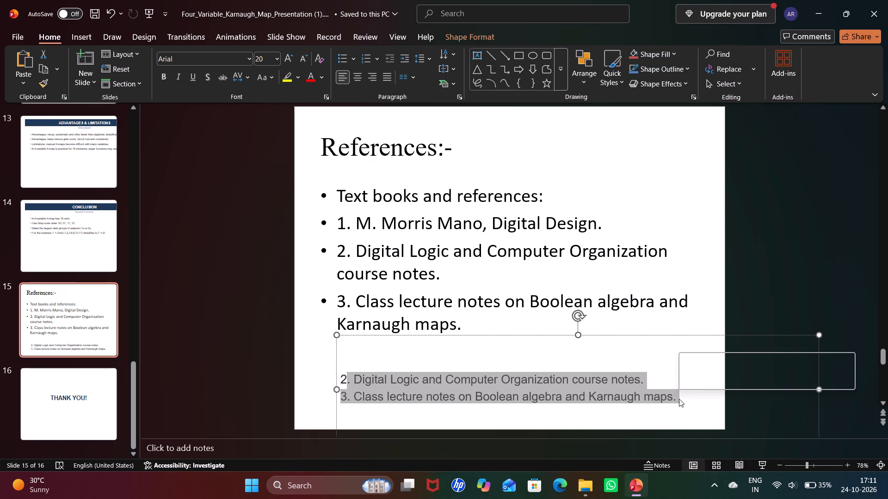
{"action": "key", "text": "Delete"}
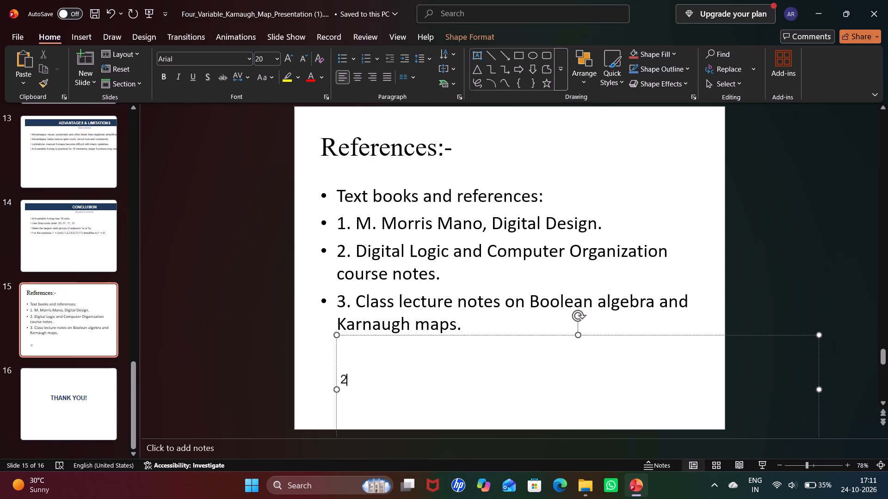
{"action": "key", "text": "BackSpace"}
{"action": "left_click", "coordinate": [581, 385]}
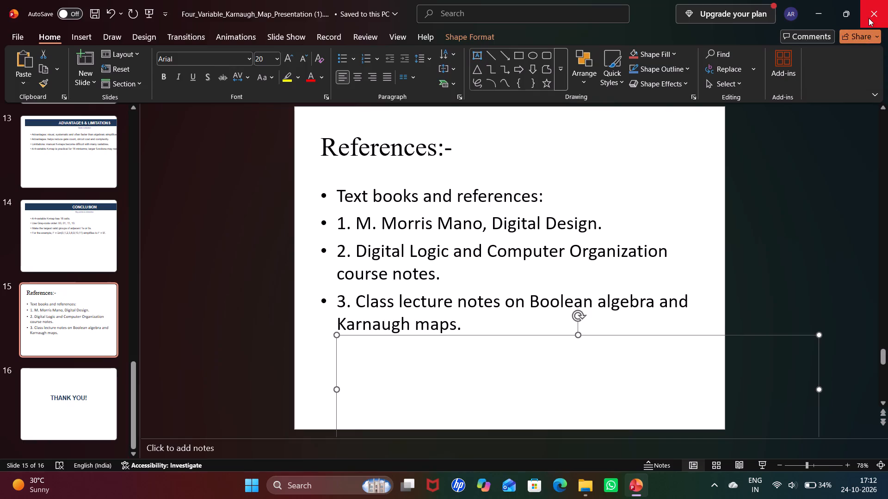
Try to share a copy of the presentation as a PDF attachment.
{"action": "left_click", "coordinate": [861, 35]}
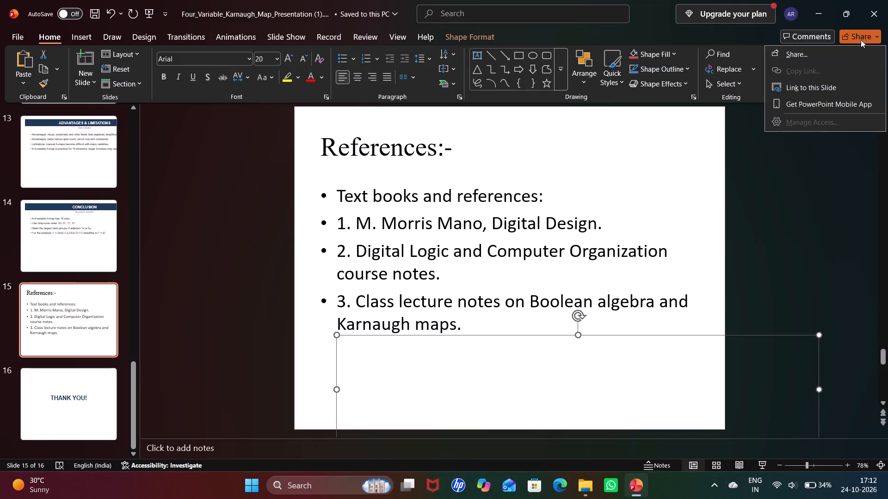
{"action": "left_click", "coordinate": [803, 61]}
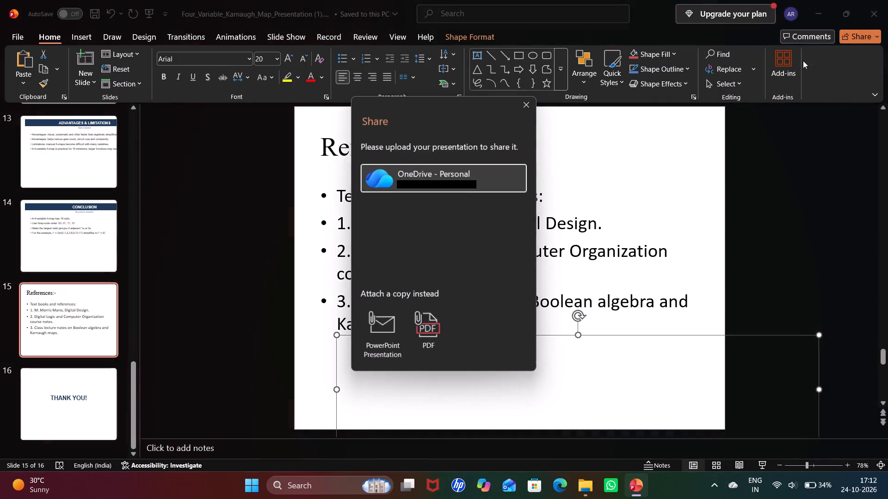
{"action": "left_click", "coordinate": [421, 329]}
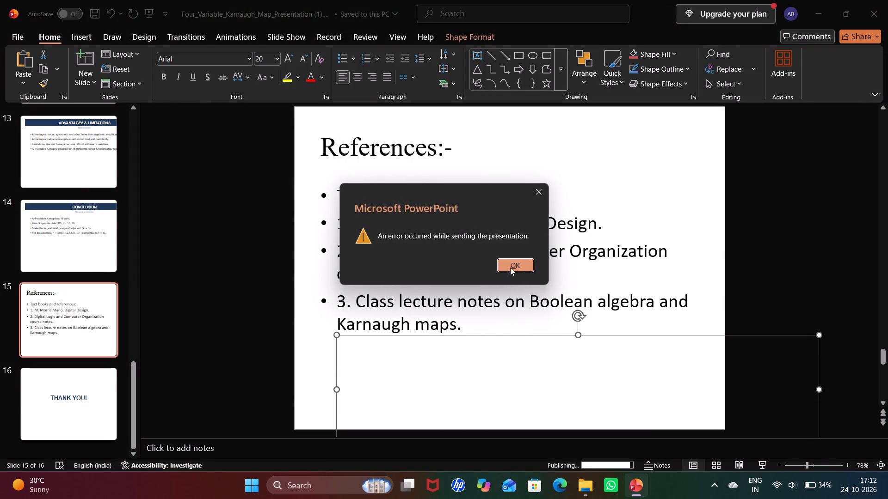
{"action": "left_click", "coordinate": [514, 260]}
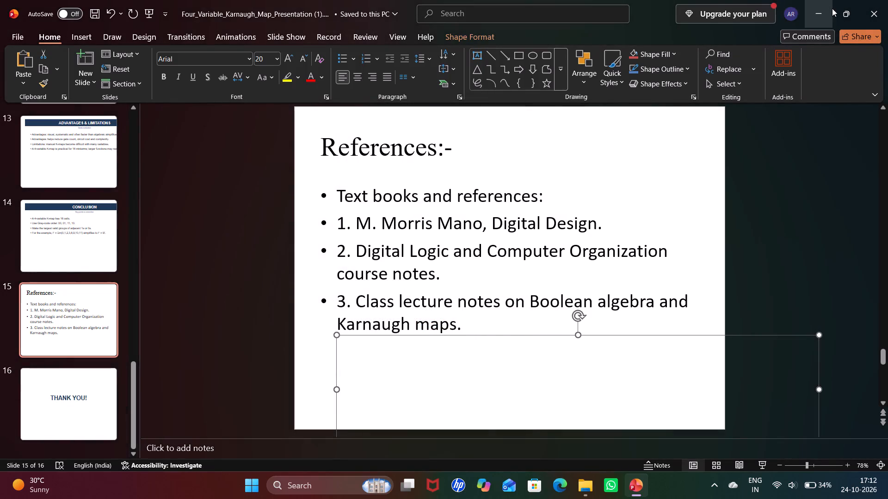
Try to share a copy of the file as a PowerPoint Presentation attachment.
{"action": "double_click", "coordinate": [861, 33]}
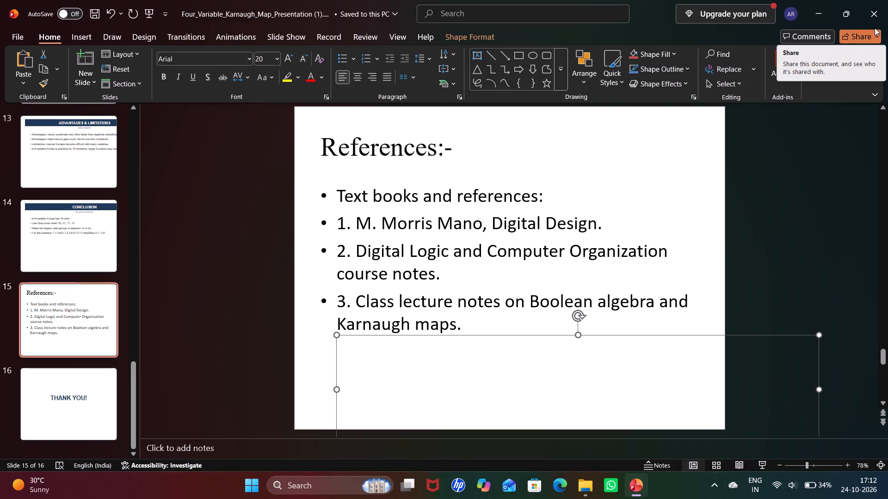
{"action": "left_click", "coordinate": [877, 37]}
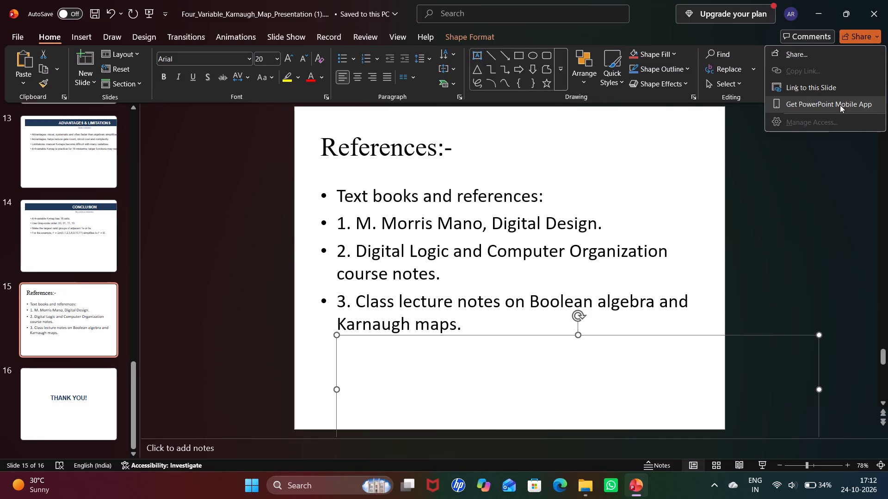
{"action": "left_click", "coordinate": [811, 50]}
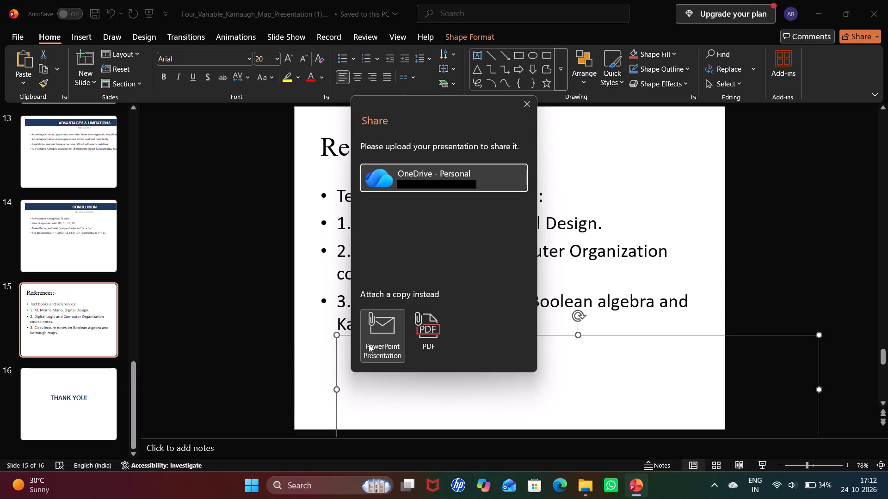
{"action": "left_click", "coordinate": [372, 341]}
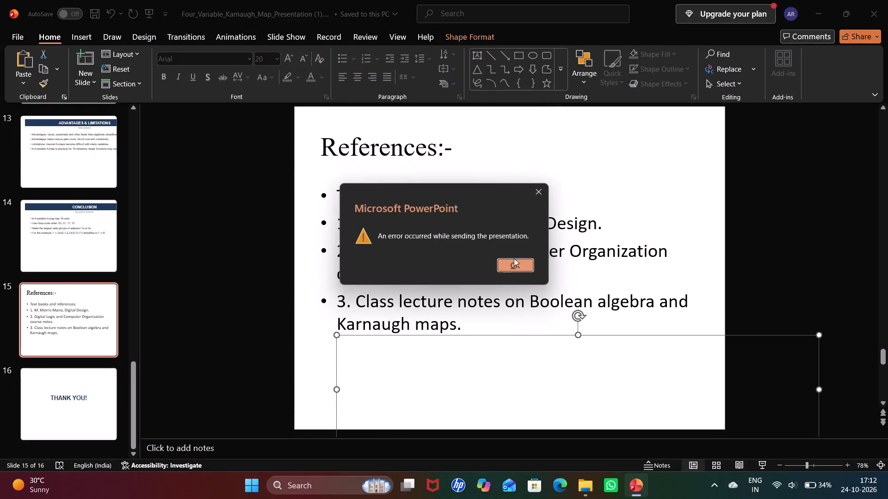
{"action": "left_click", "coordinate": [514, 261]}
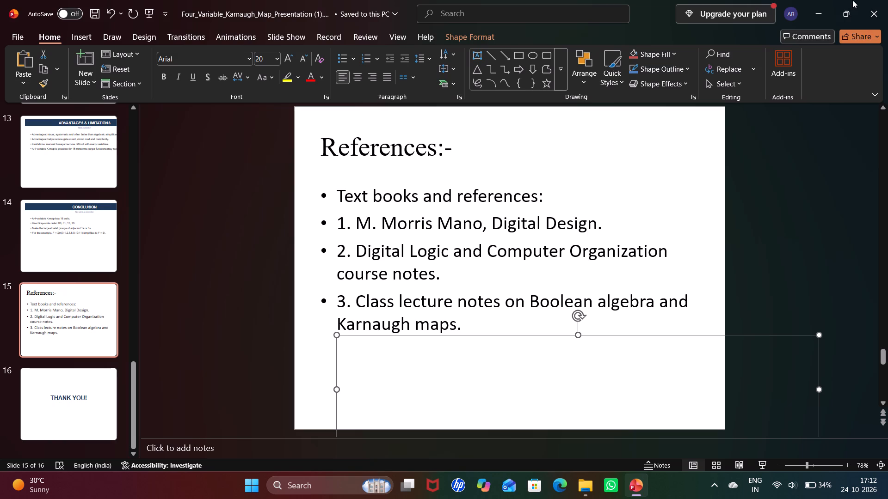
Close the Karnaugh map presentation, saving the changes to the existing file in Downloads.
{"action": "left_click", "coordinate": [871, 8]}
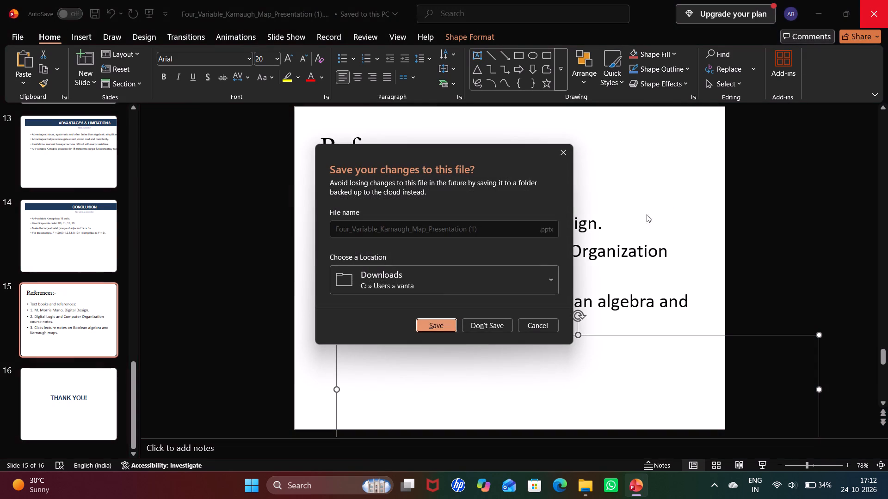
{"action": "left_click", "coordinate": [433, 324]}
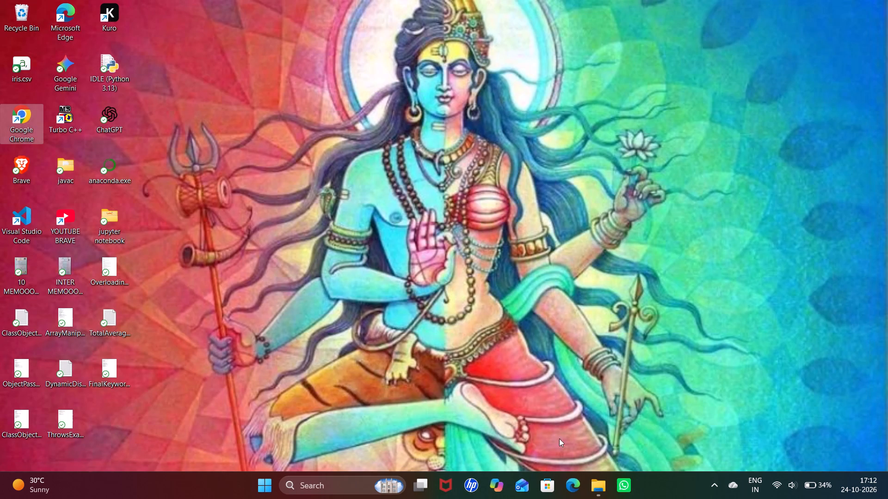
{"action": "left_click", "coordinate": [599, 477]}
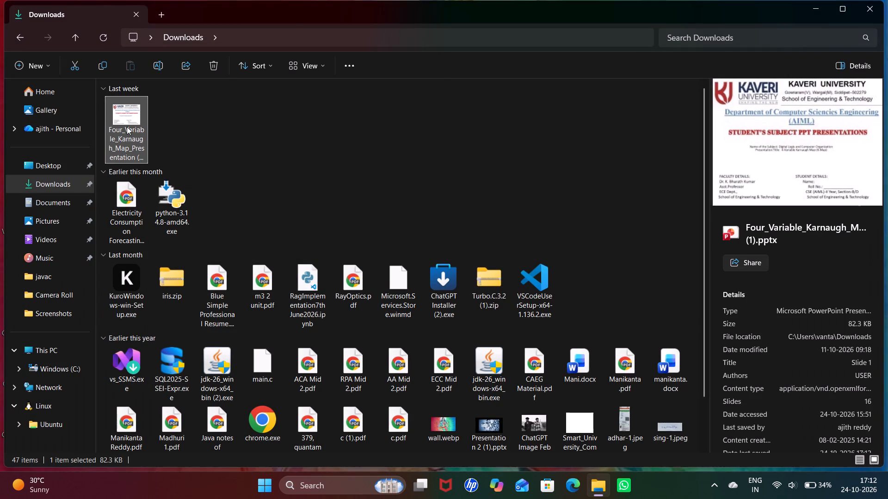
{"action": "left_click", "coordinate": [101, 67]}
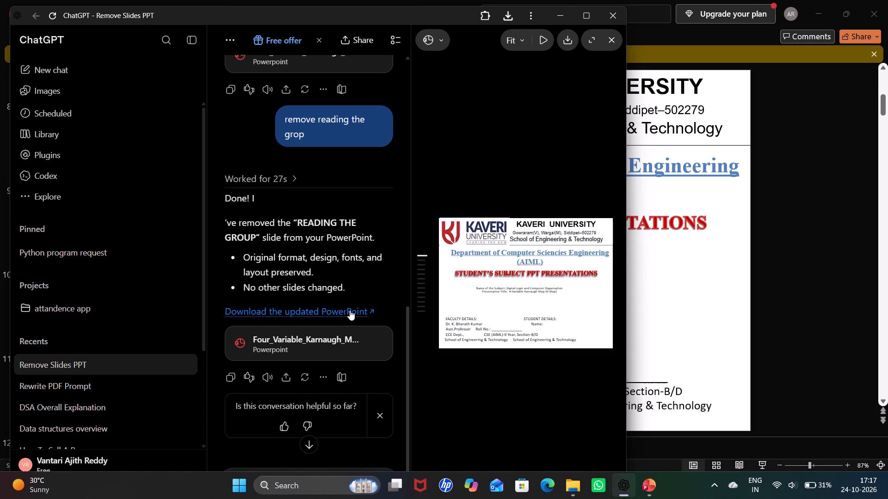
{"action": "double_click", "coordinate": [345, 347]}
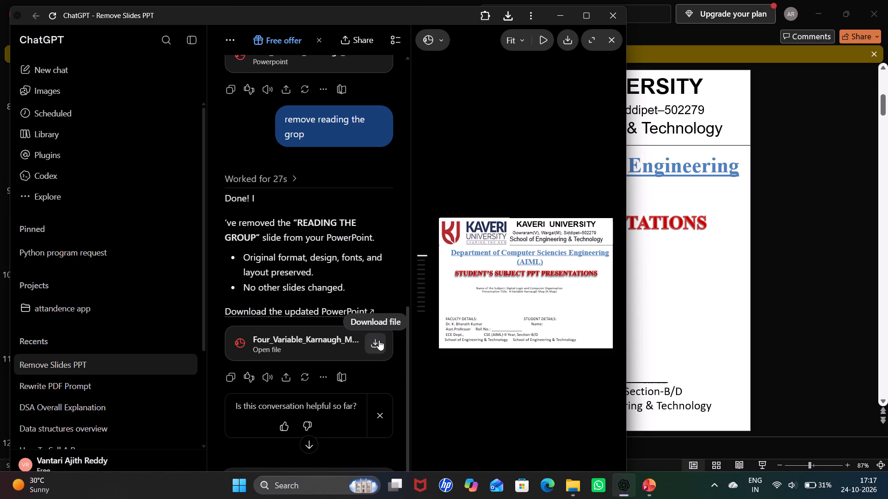
{"action": "double_click", "coordinate": [379, 340]}
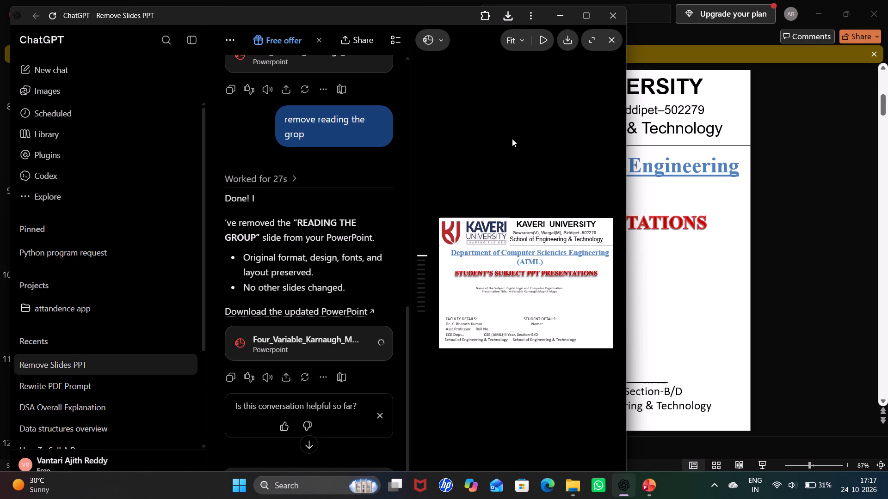